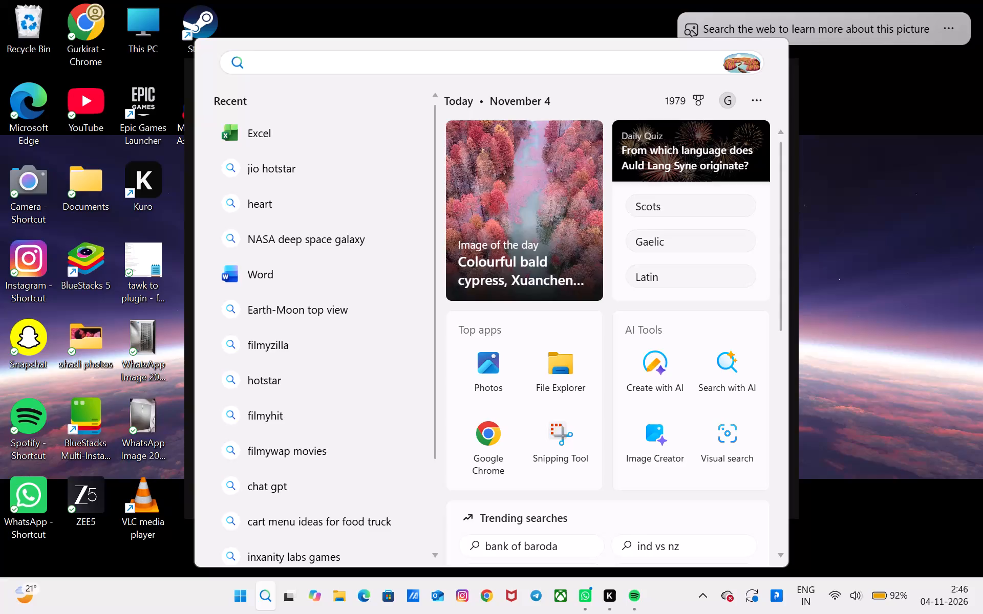
# Search the computer for the Calculator app and open it.
pyautogui.click(356, 59)
pyautogui.write('calcu')
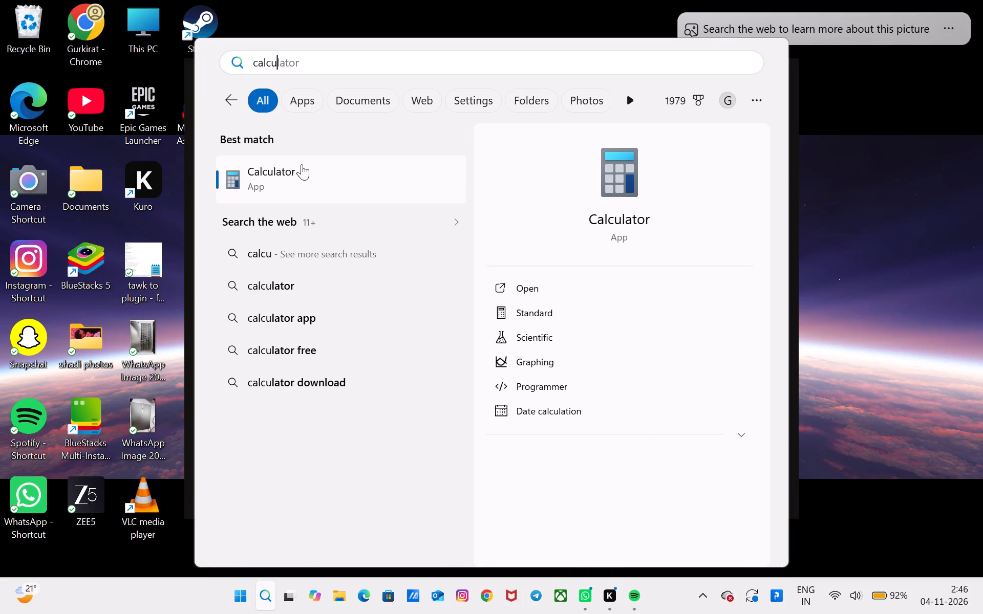
pyautogui.click(300, 166)
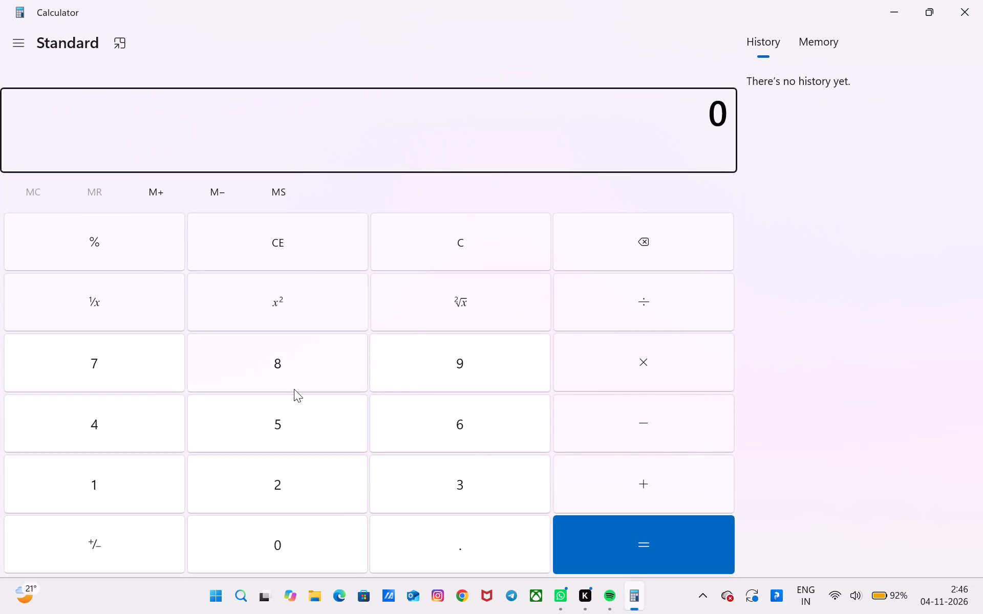
# Calculate 2525 minus 1187 in the standard calculator.
pyautogui.click(251, 484)
pyautogui.click(266, 419)
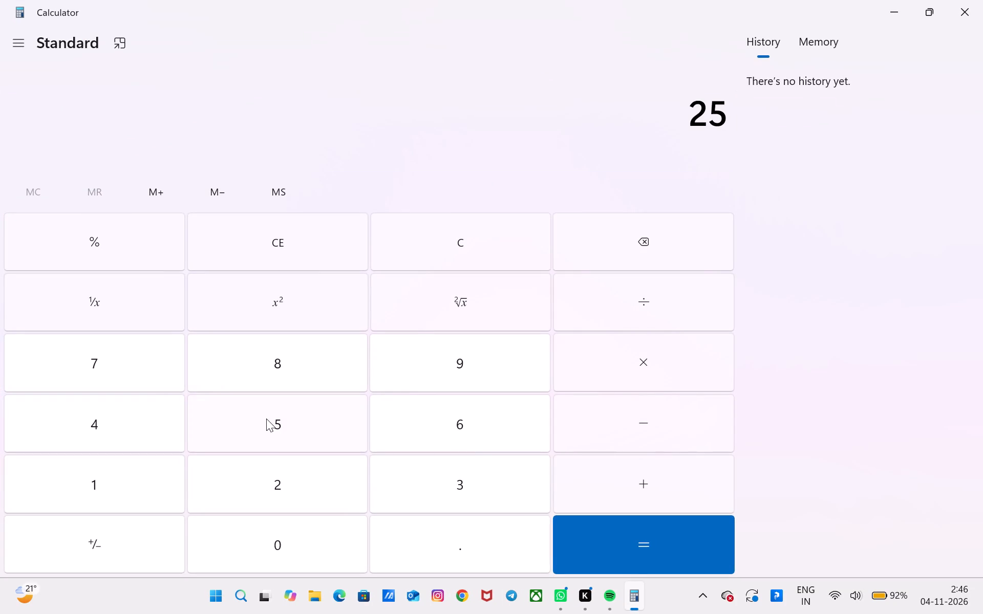
pyautogui.click(259, 467)
pyautogui.click(266, 424)
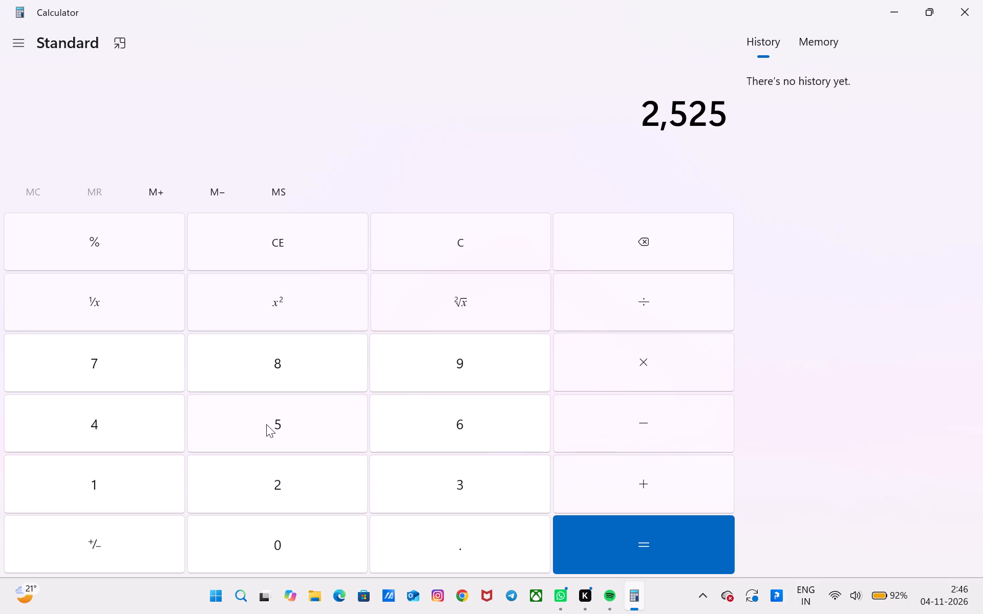
pyautogui.click(575, 428)
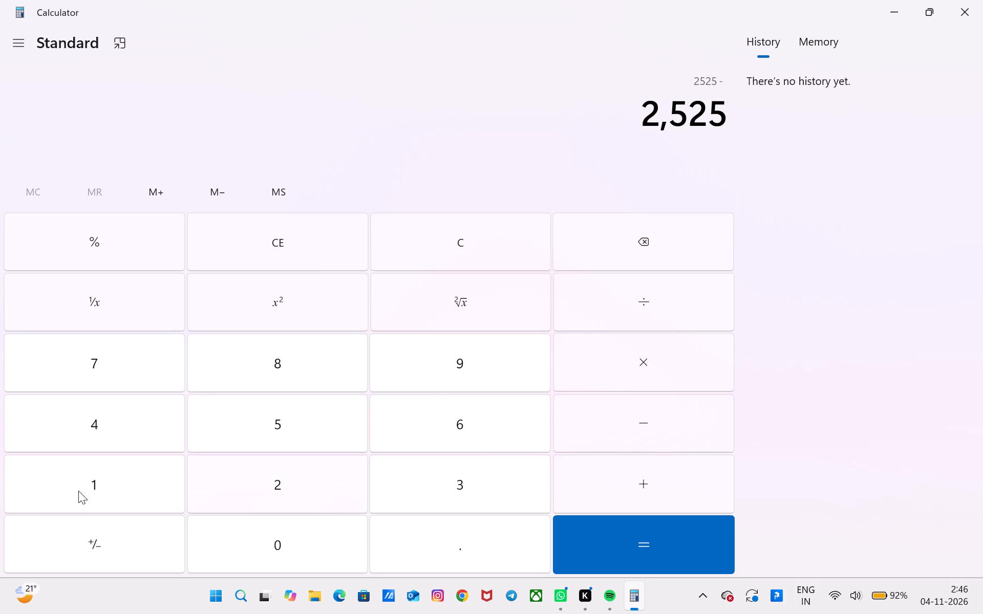
pyautogui.doubleClick(78, 491)
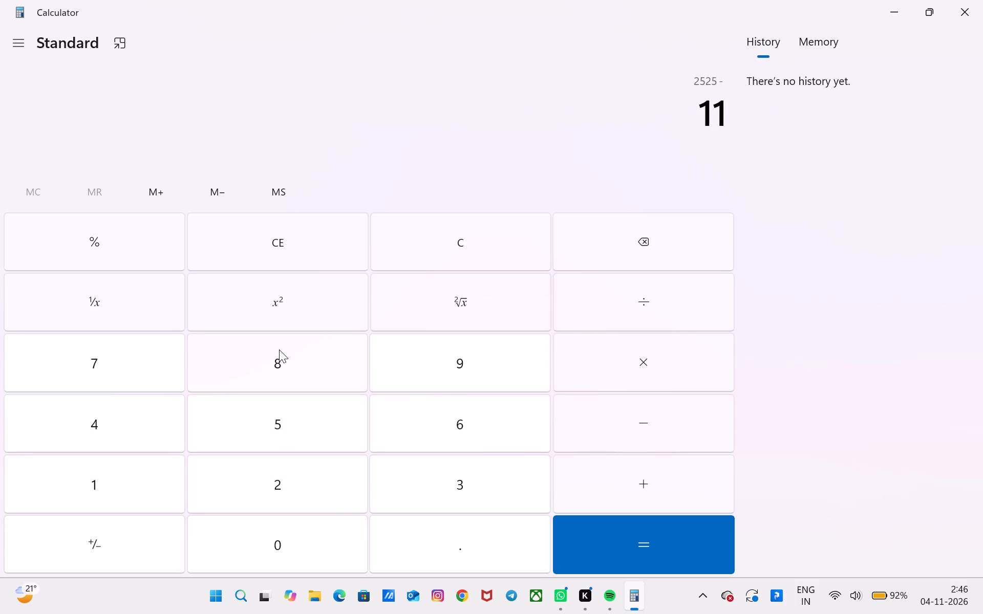
pyautogui.click(279, 349)
pyautogui.click(128, 374)
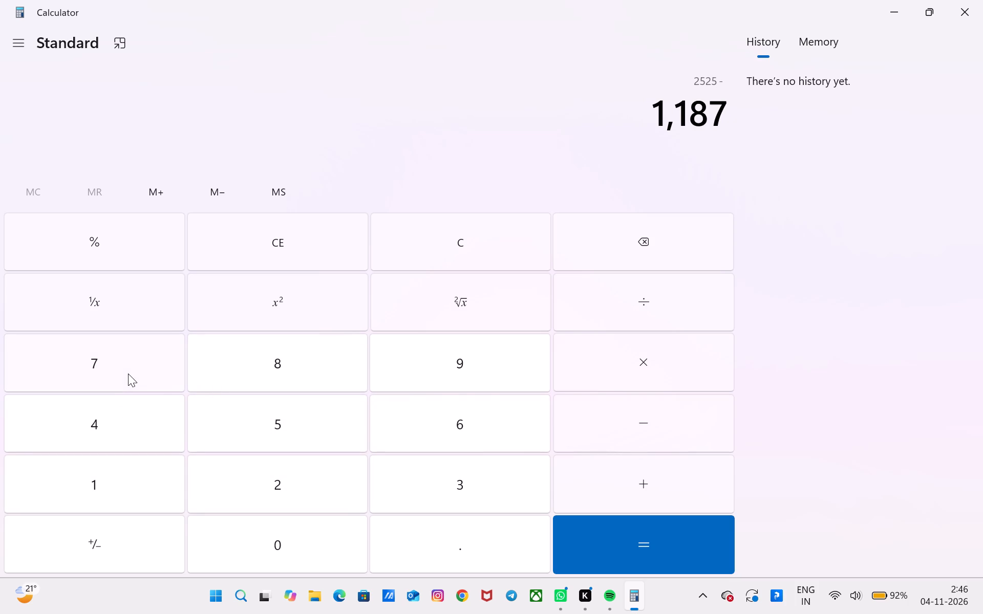
pyautogui.click(662, 564)
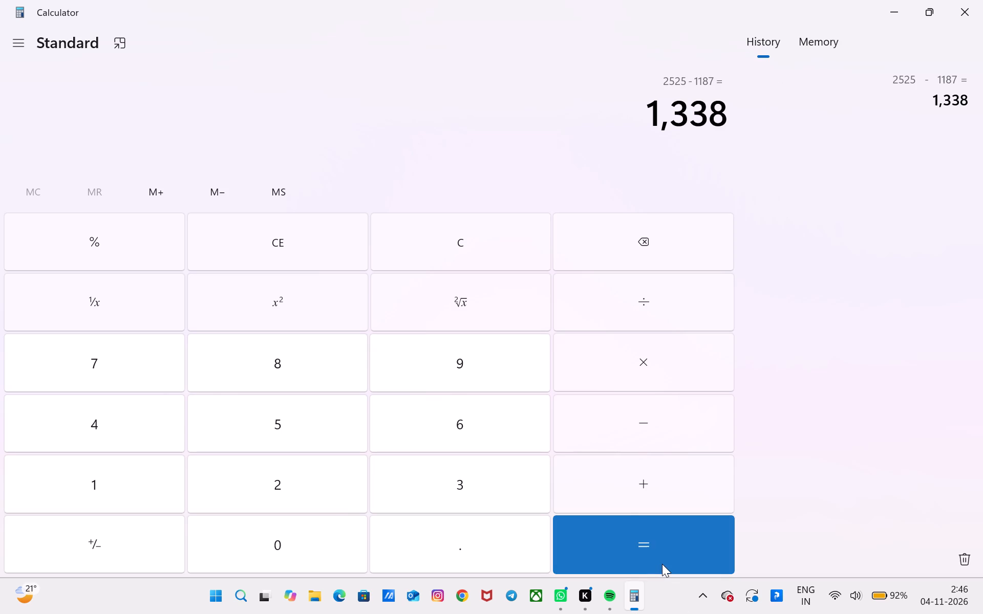
# Add 160 to the result of the subtraction.
pyautogui.click(636, 489)
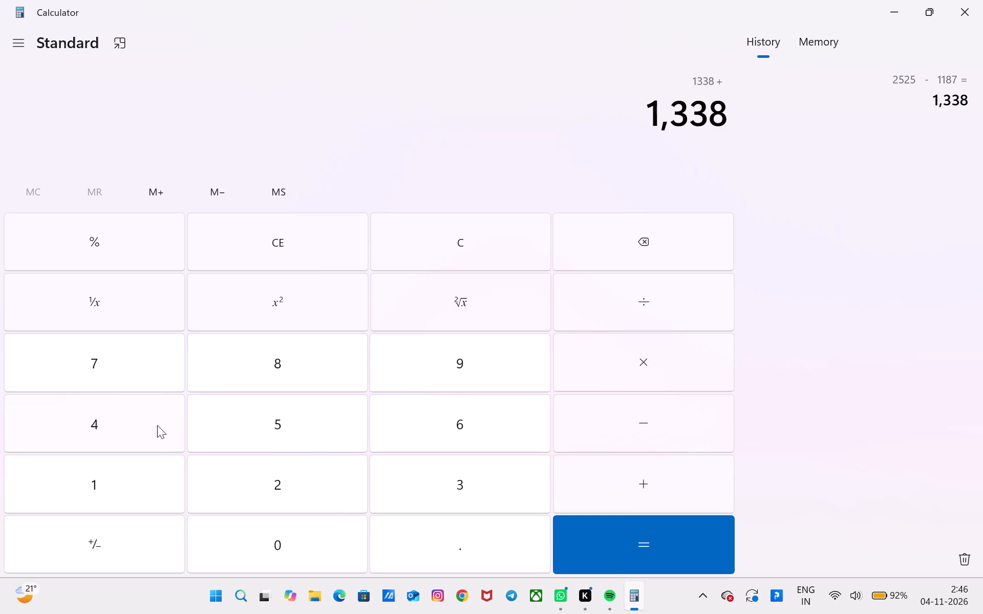
pyautogui.click(97, 493)
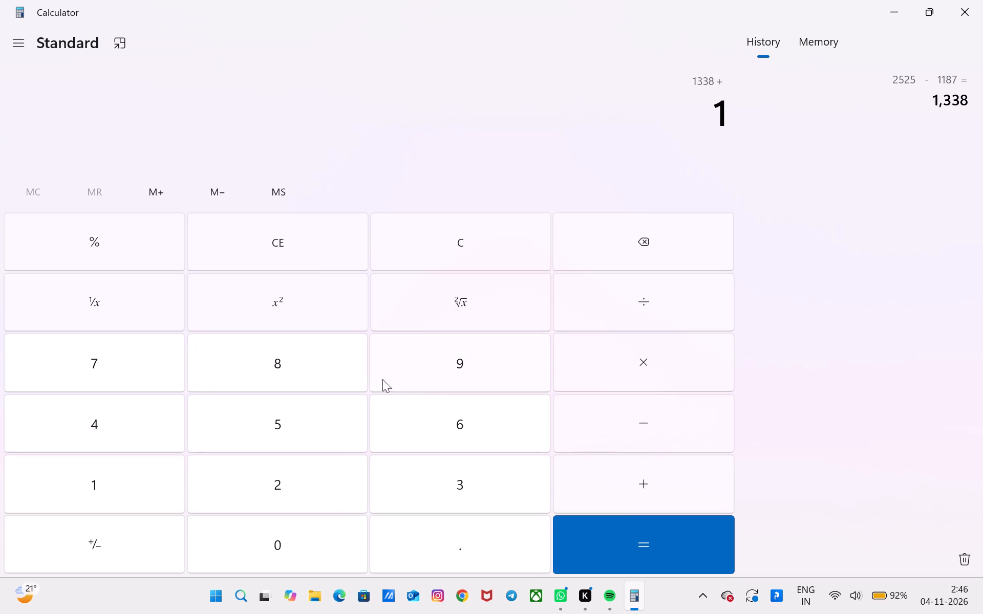
pyautogui.click(399, 410)
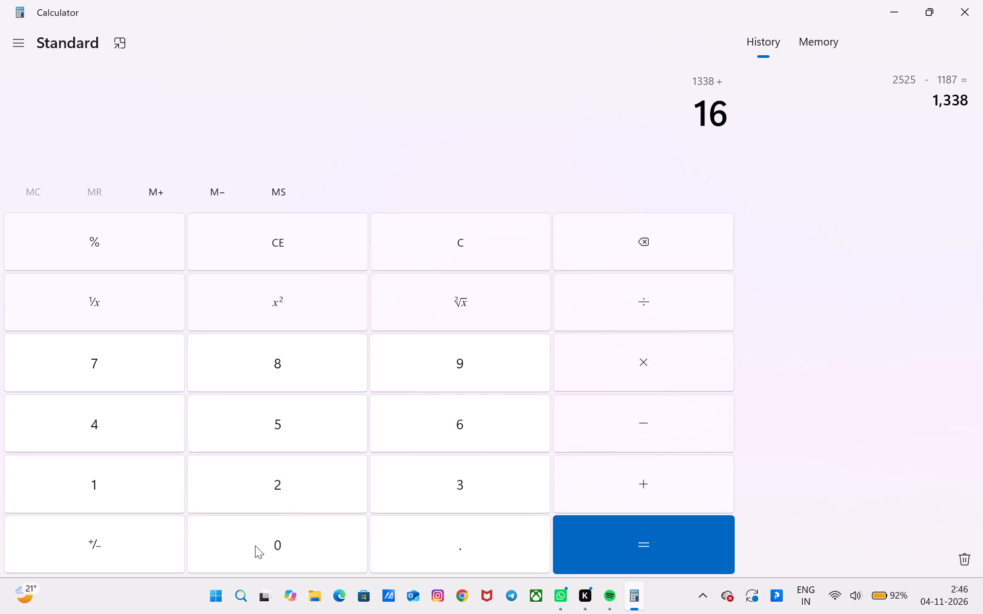
pyautogui.click(255, 545)
pyautogui.click(615, 534)
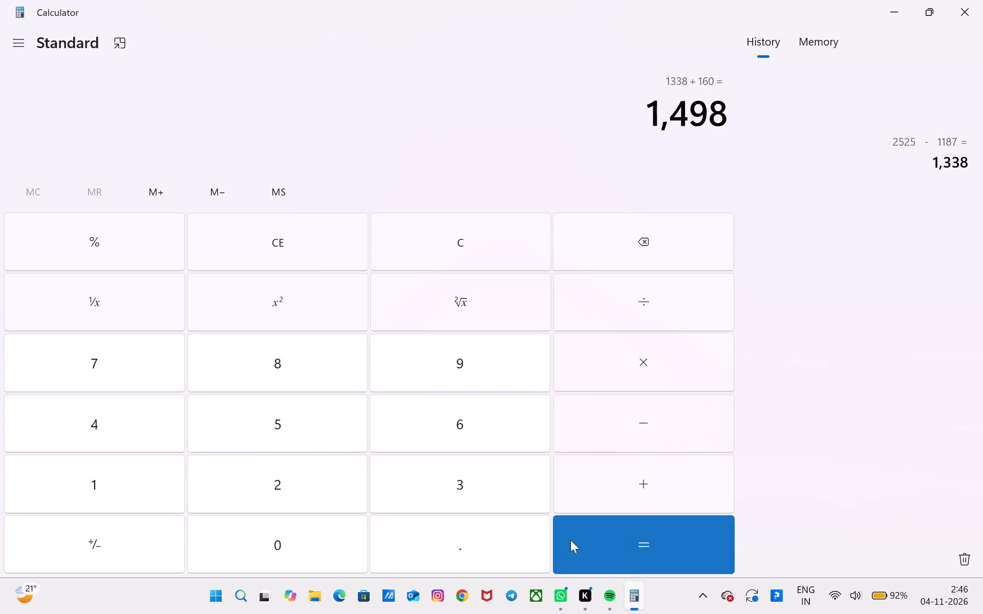
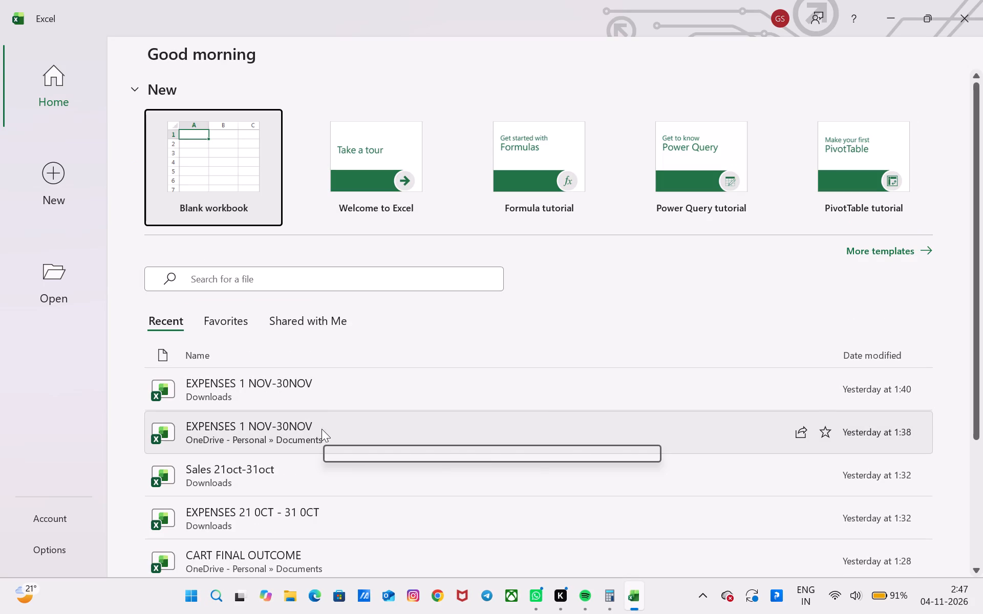
# Open the recent workbook EXPENSES 1 NOV-30NOV from the Downloads folder in Excel.
pyautogui.click(350, 382)
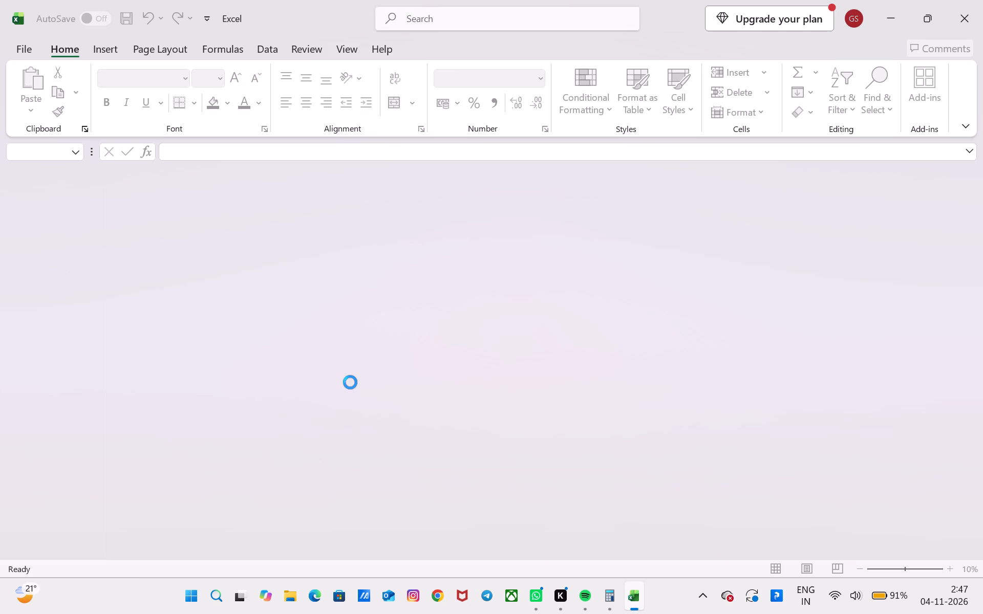
# Examine the daily expense summary on Sheet1, checking the filled November rows and the kitchen and vegetables entries for 03-Nov.
pyautogui.scroll(-1, 354, 313)
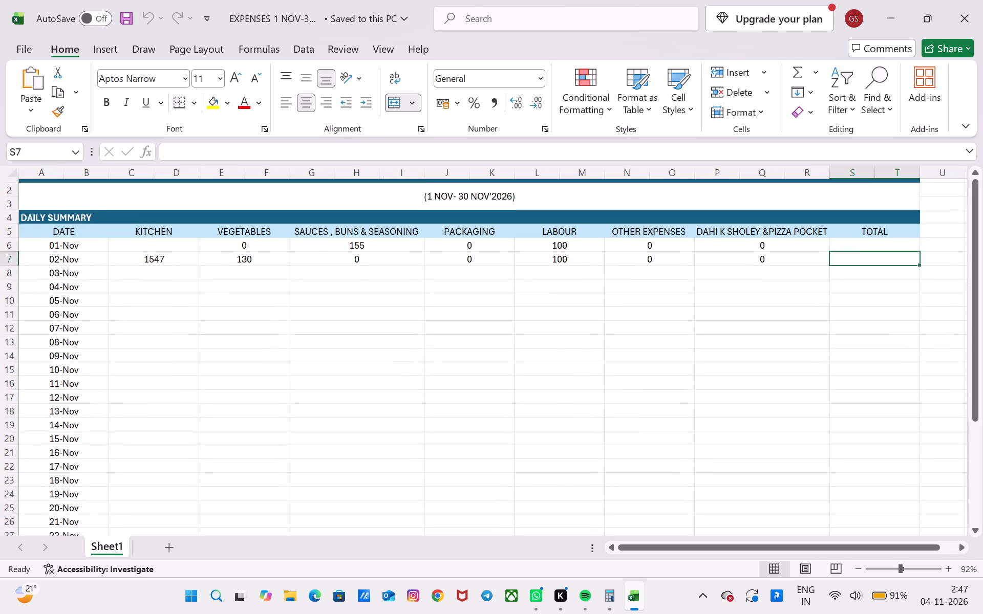
pyautogui.scroll(-2, 354, 313)
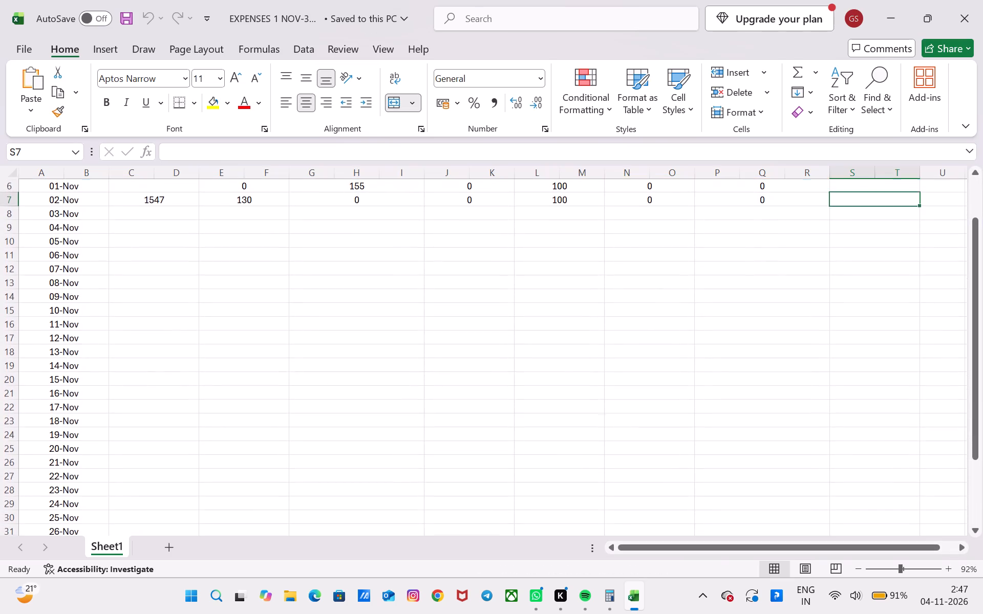
pyautogui.scroll(-2, 354, 313)
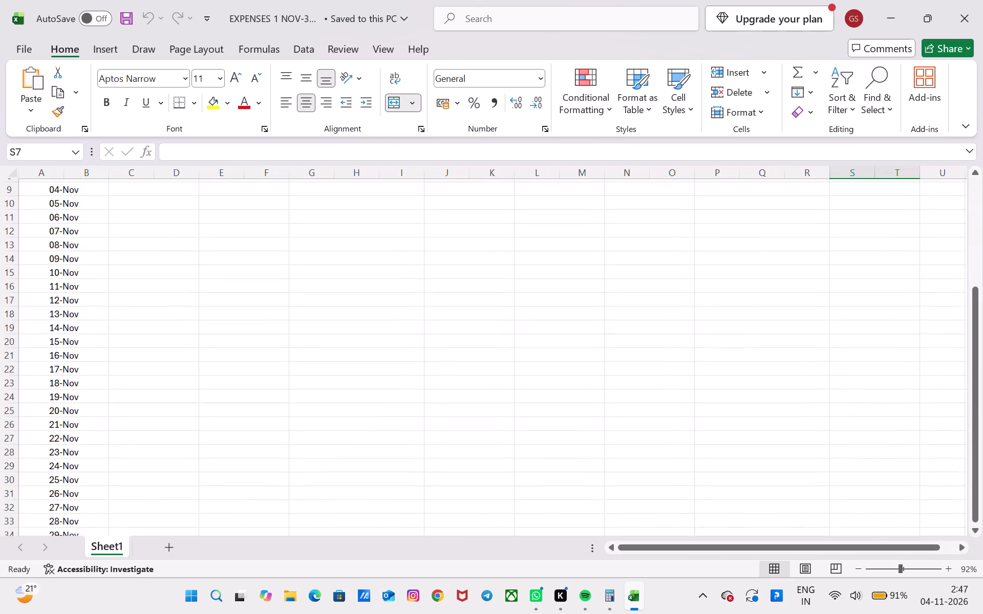
pyautogui.scroll(2, 227, 255)
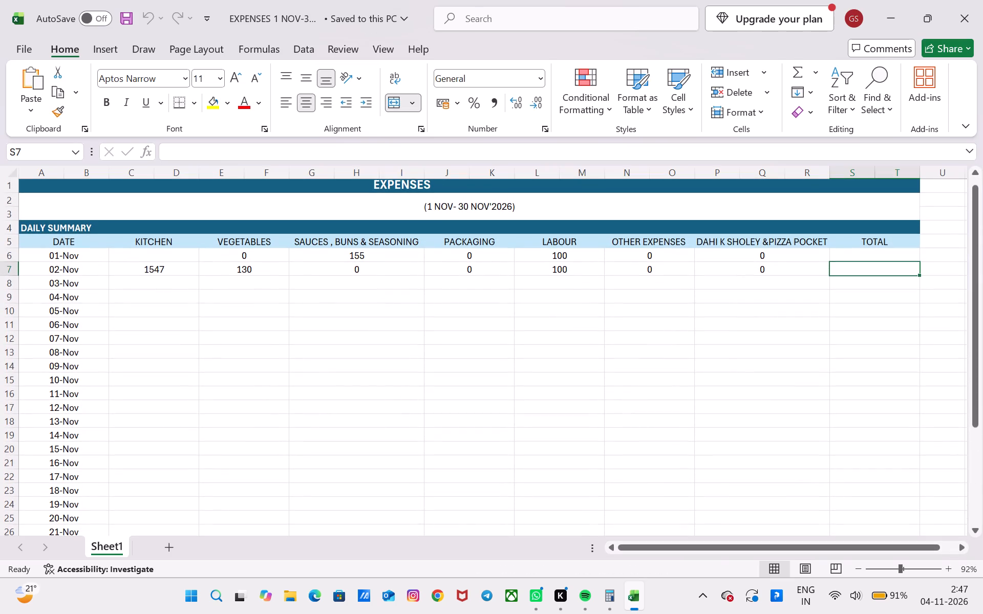
pyautogui.click(159, 283)
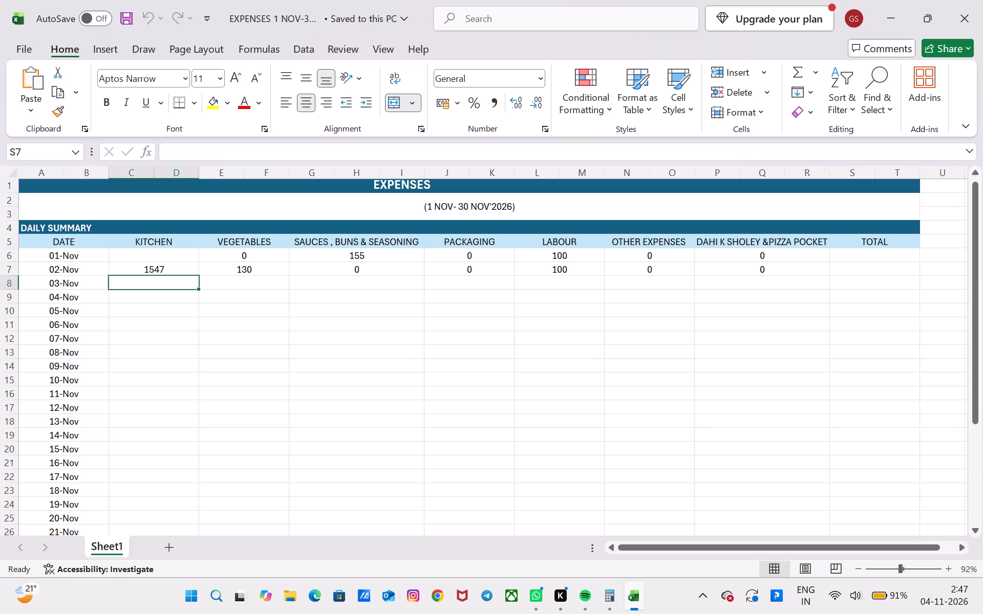
pyautogui.click(222, 283)
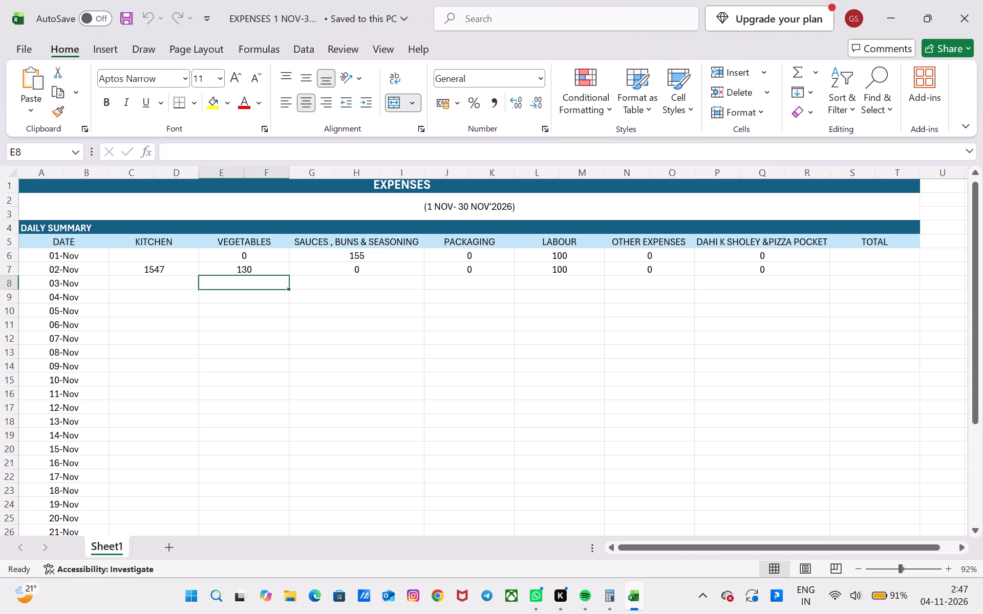
pyautogui.scroll(1, 311, 297)
pyautogui.scroll(-1, 311, 297)
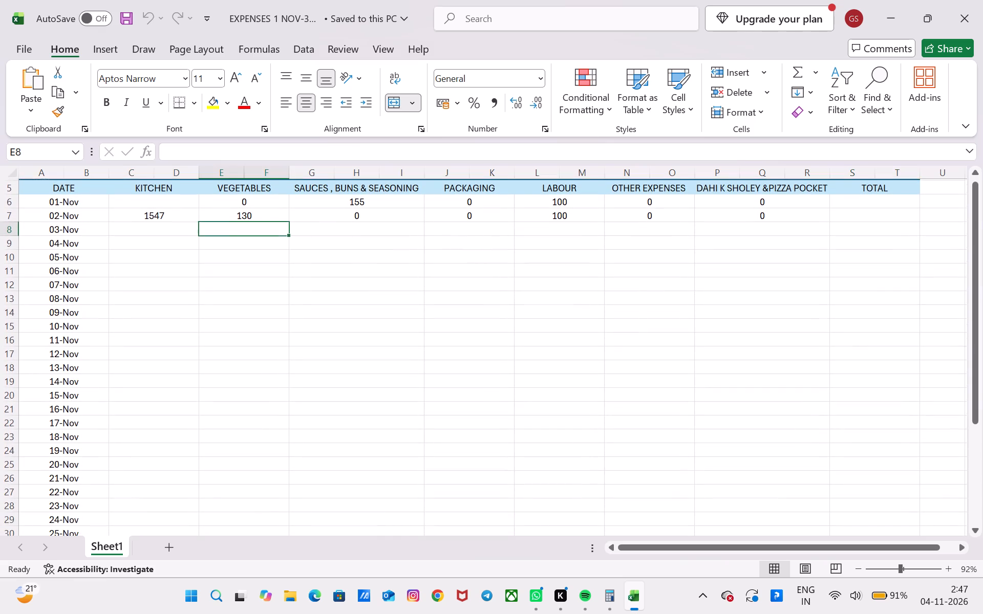
pyautogui.scroll(-2, 311, 297)
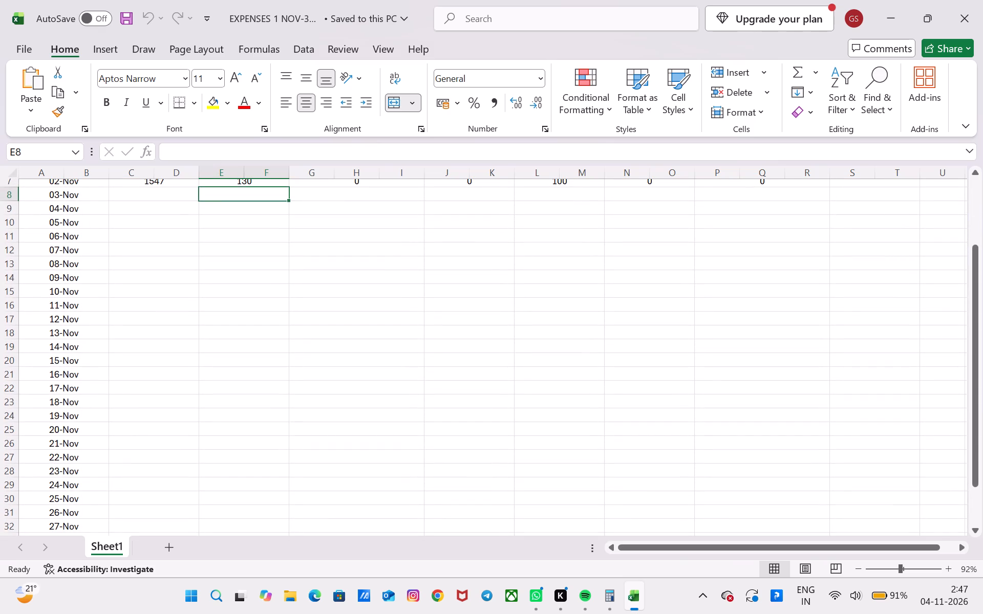
pyautogui.scroll(1, 311, 297)
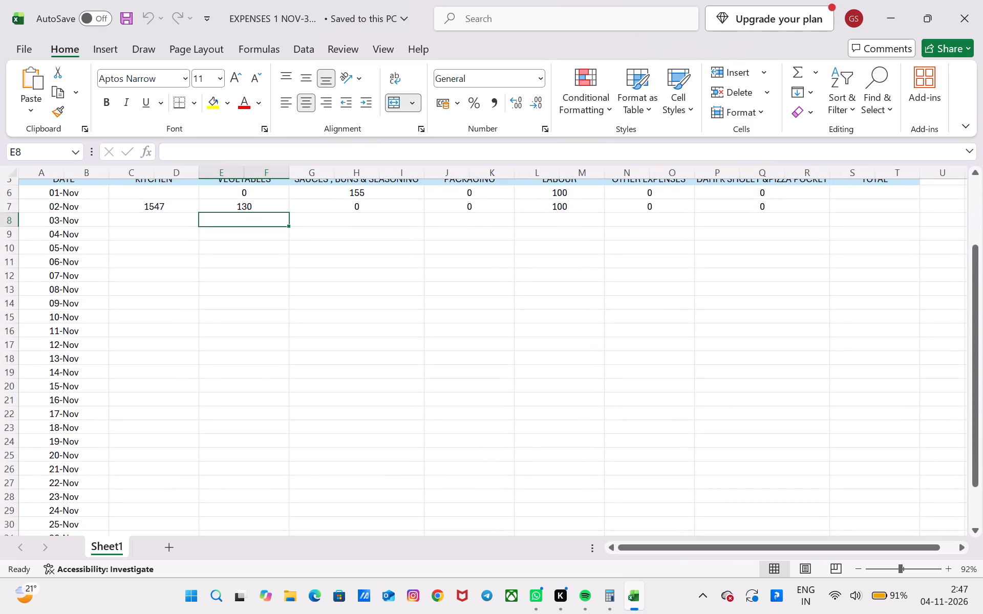
pyautogui.scroll(1, 311, 297)
pyautogui.scroll(-1, 311, 297)
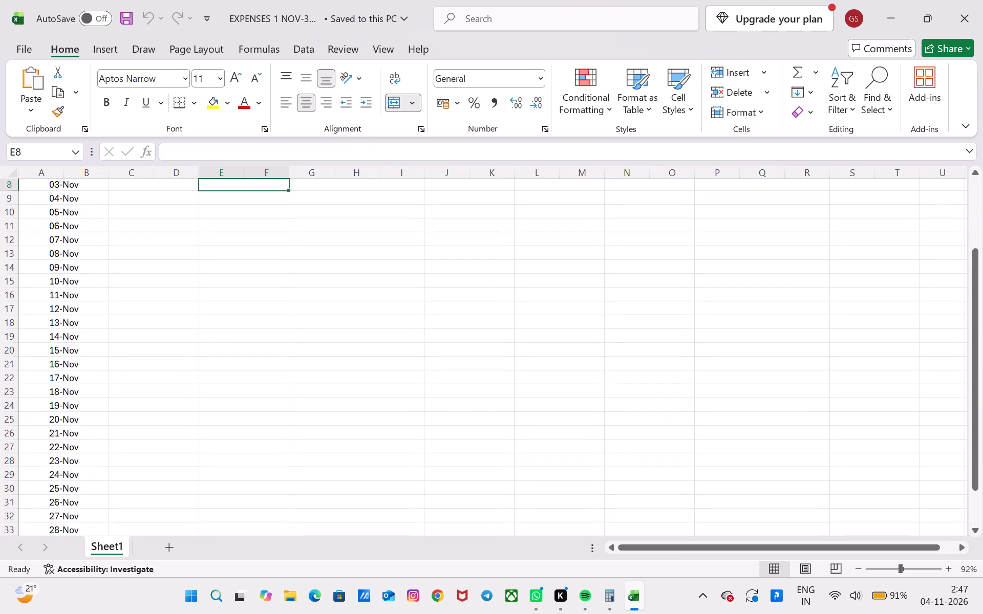
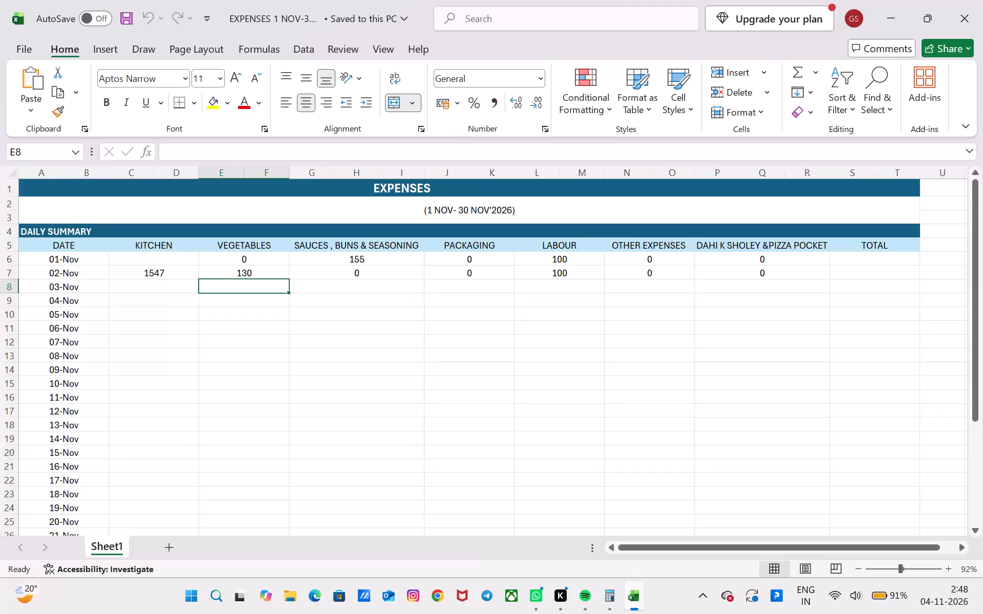
# Replace the Kitchen expense for 02-Nov with 697.
pyautogui.click(178, 271)
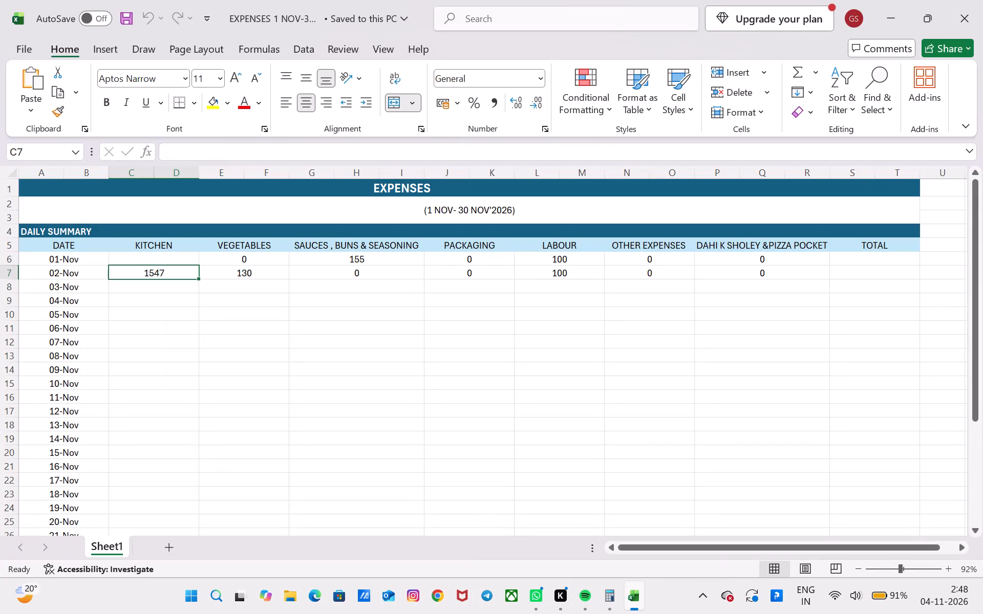
pyautogui.press('BackSpace')
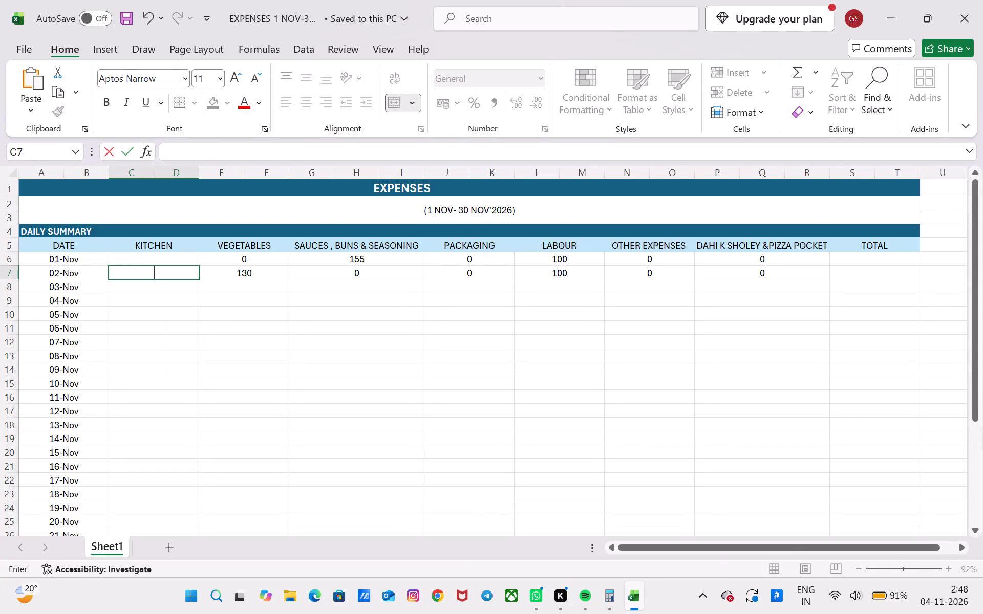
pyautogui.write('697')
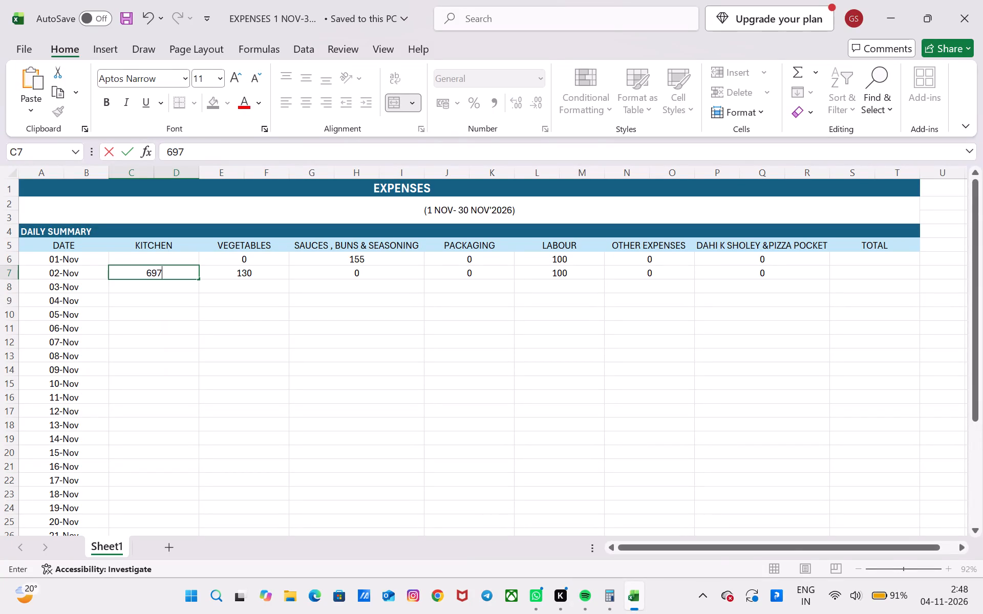
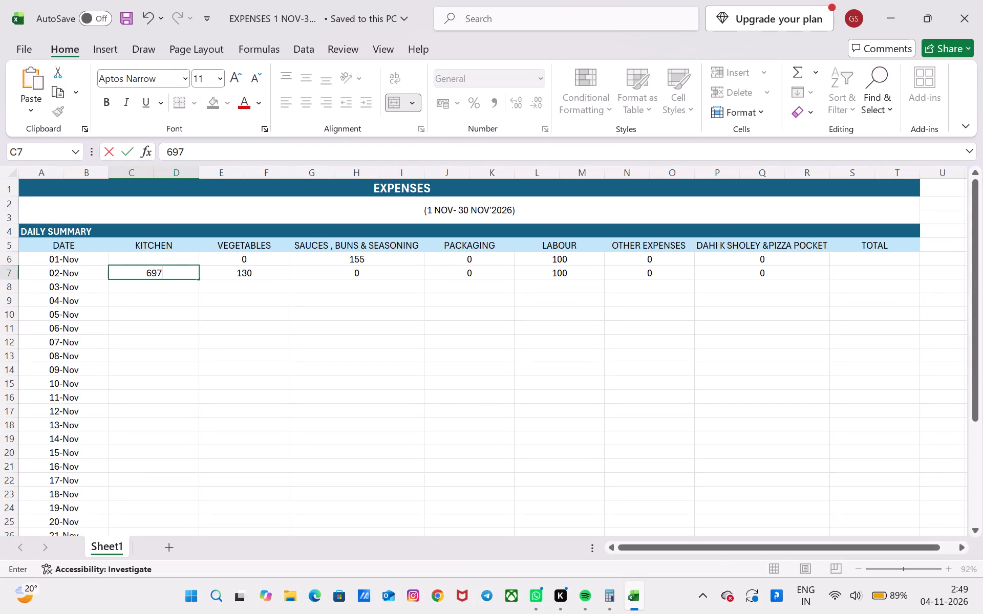
# Complete the 697 entry for the 02-Nov kitchen expense by moving on to the 03-Nov kitchen cell.
pyautogui.click(152, 288)
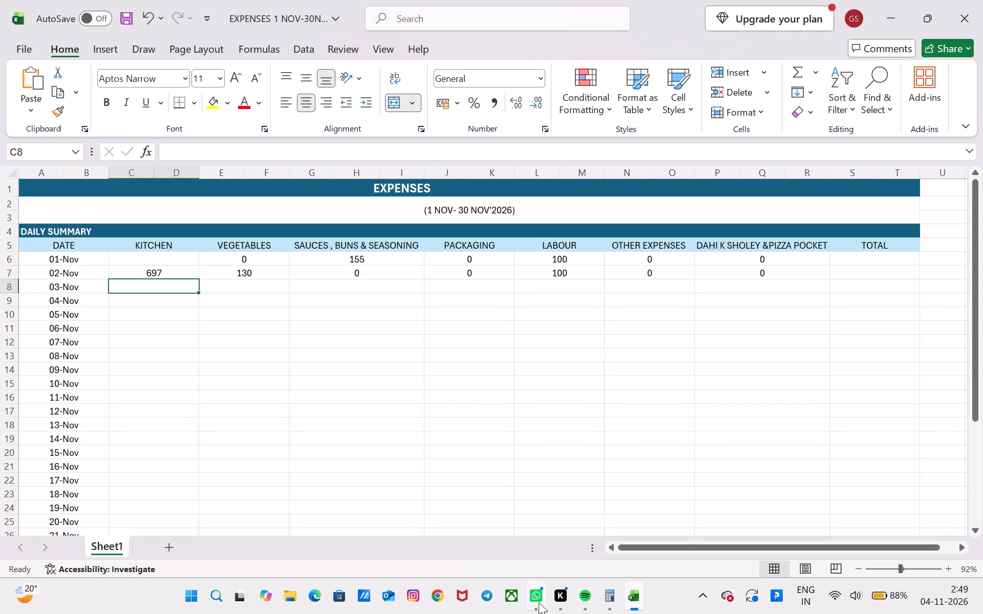
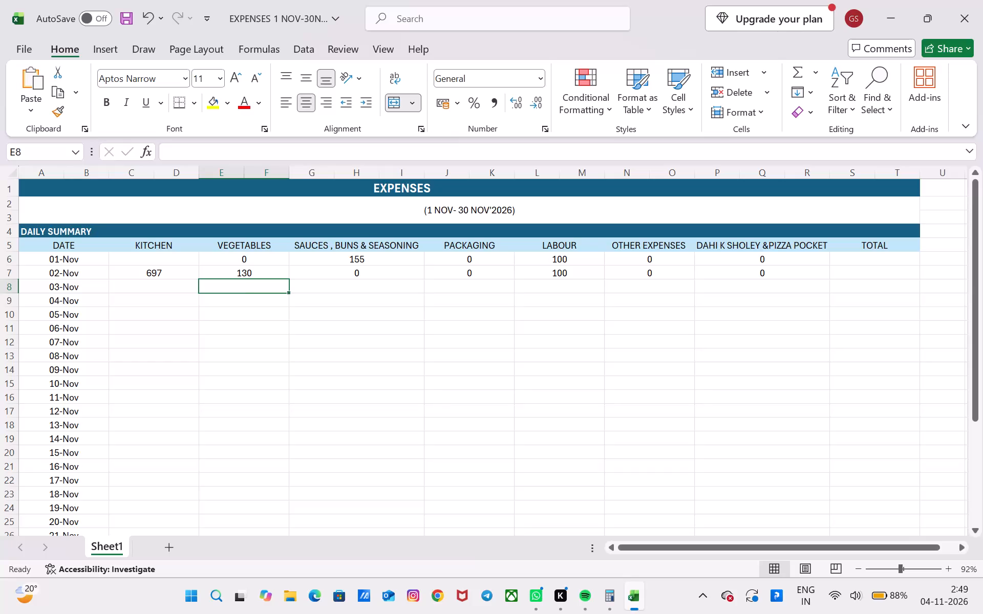
# Fill the 03-Nov row with vegetables 35, sauces, buns & seasoning 245, labour 60 and packaging 0.
pyautogui.write('35')
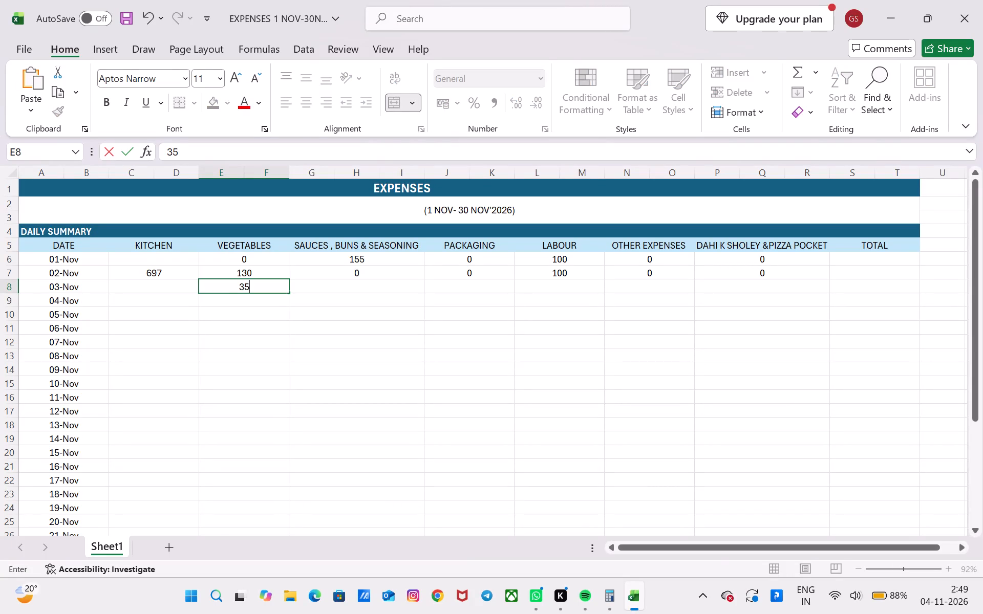
pyautogui.click(320, 282)
pyautogui.write('245')
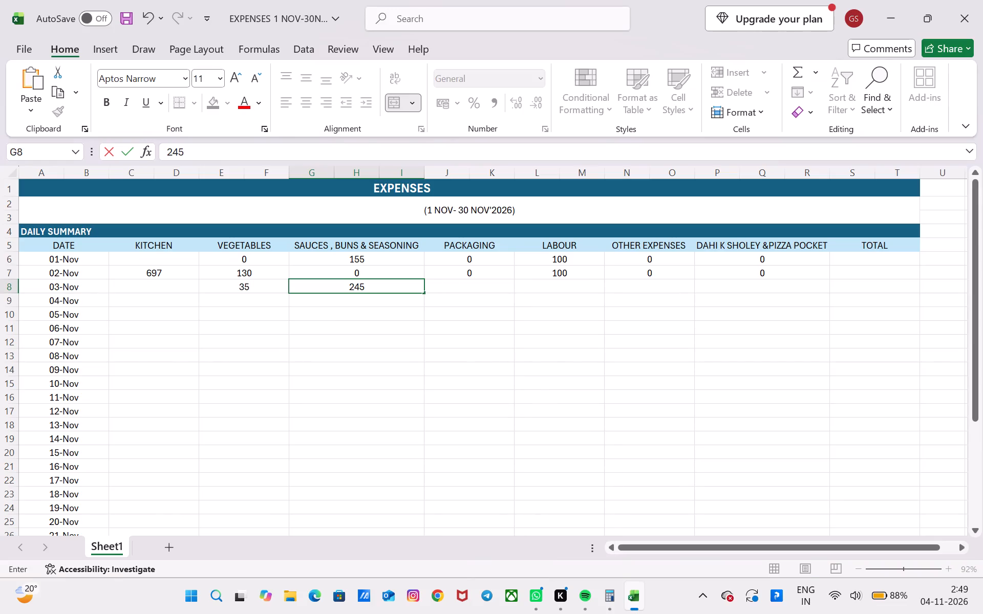
pyautogui.click(569, 290)
pyautogui.write('60')
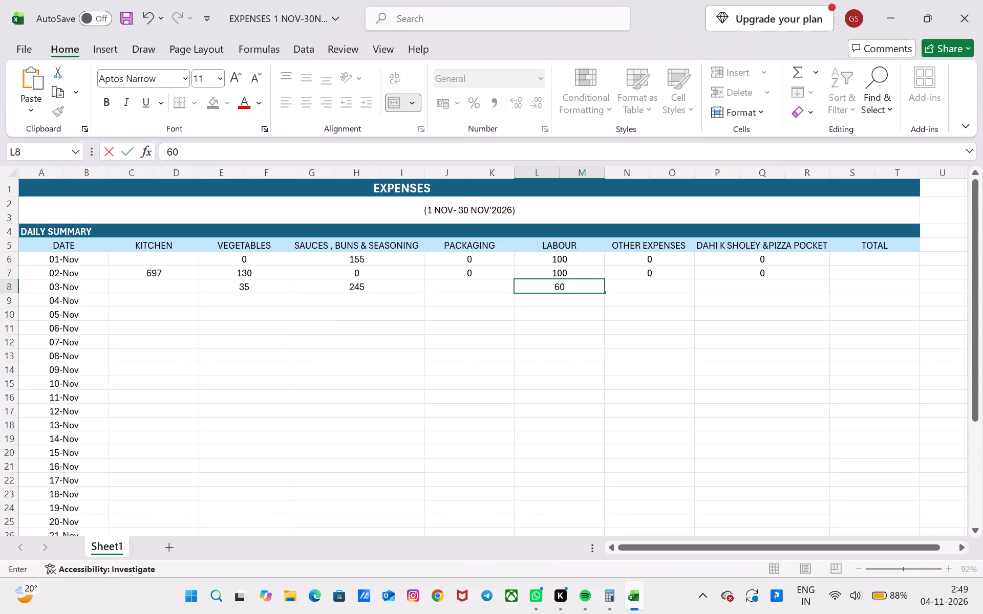
pyautogui.click(485, 291)
pyautogui.press('0')
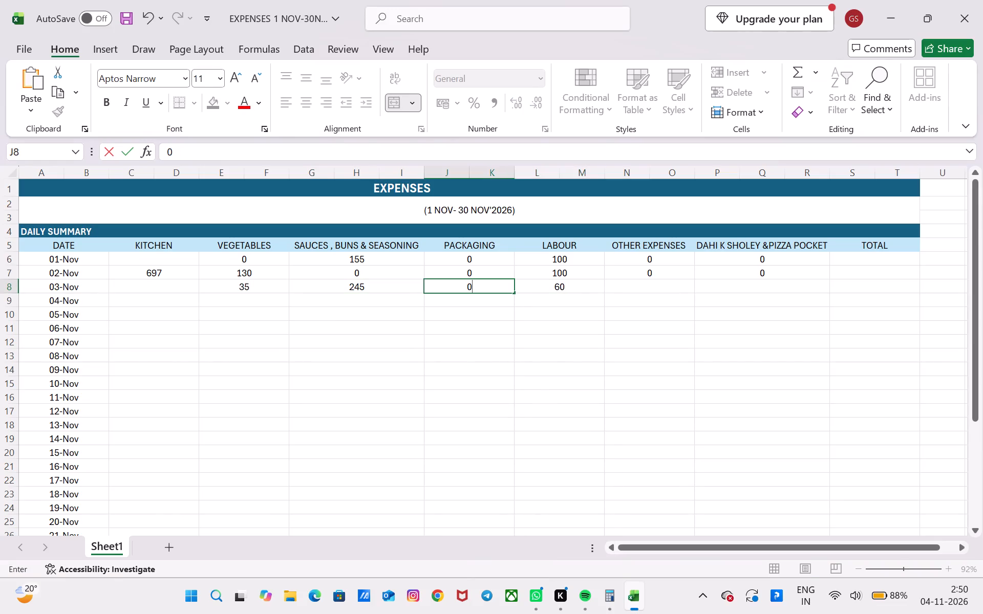
# Correct the 03-Nov labour expense to 160.
pyautogui.click(572, 290)
pyautogui.press('BackSpace')
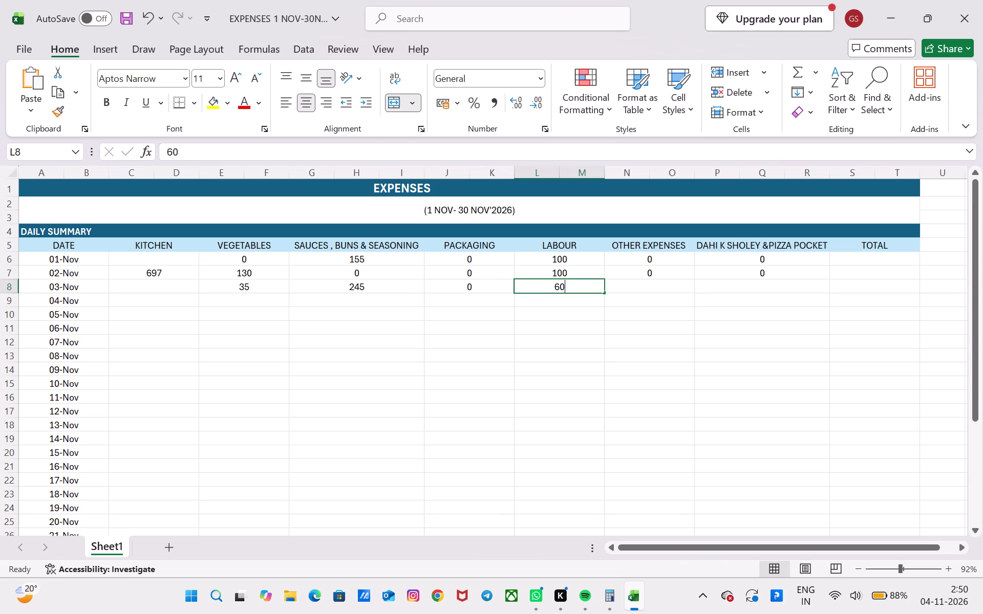
pyautogui.press('1')
pyautogui.write('60')
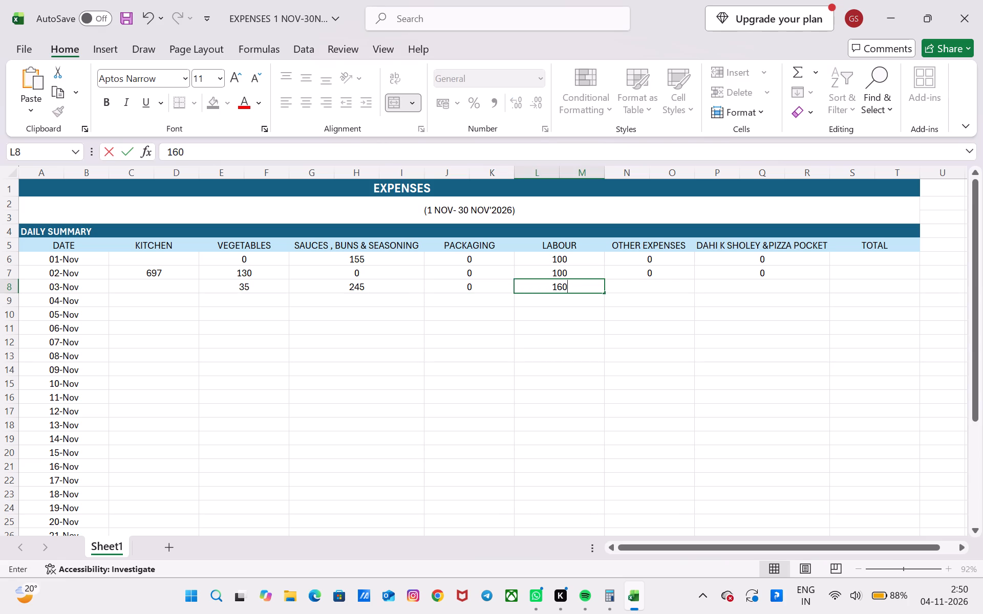
# Enter 0 for 03-Nov under both other expenses and dahi k sholey & pizza pocket, finishing on that day's kitchen cell.
pyautogui.click(635, 291)
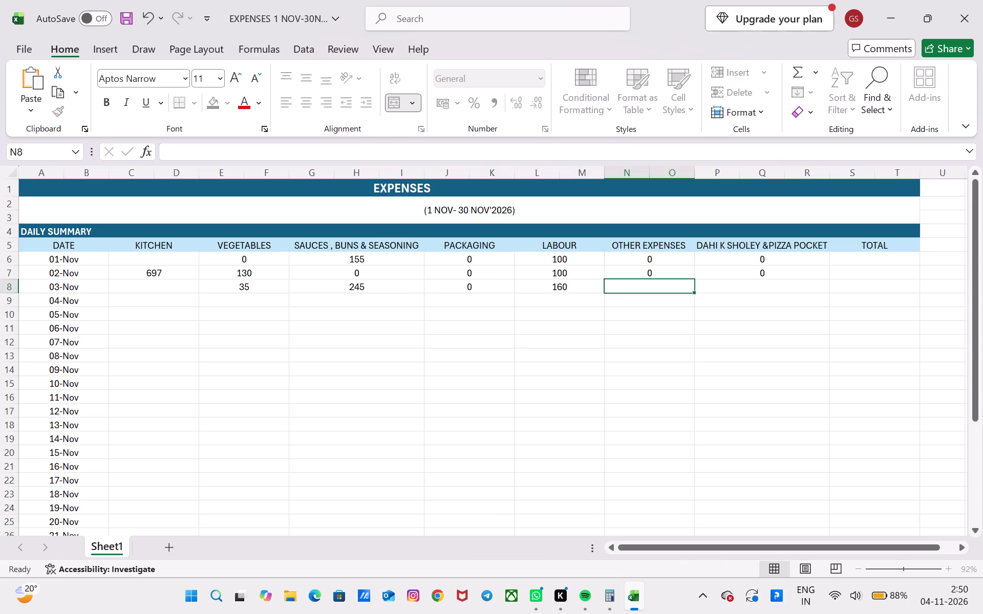
pyautogui.press('0')
pyautogui.click(719, 288)
pyautogui.press('0')
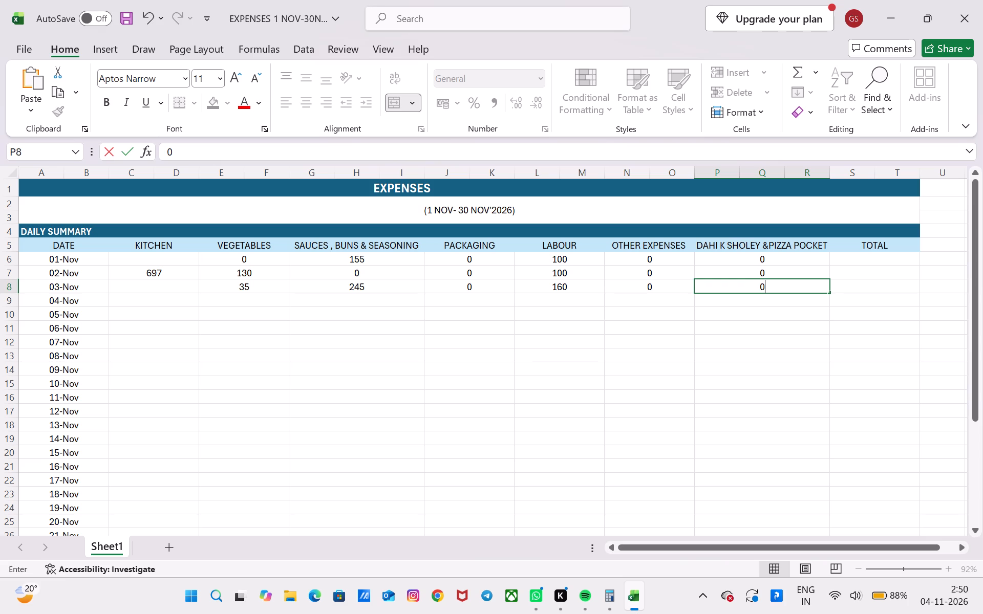
pyautogui.click(174, 287)
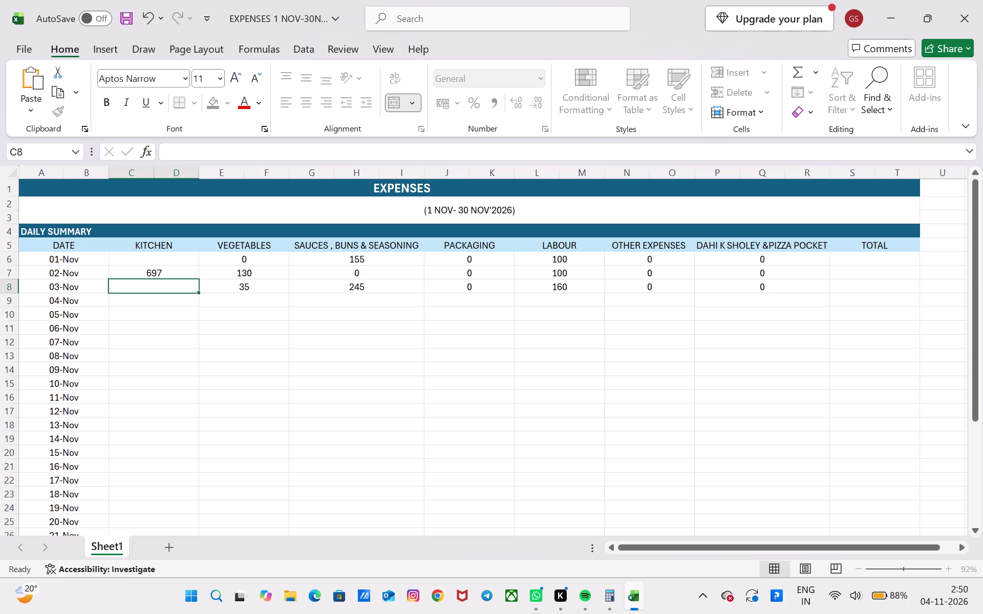
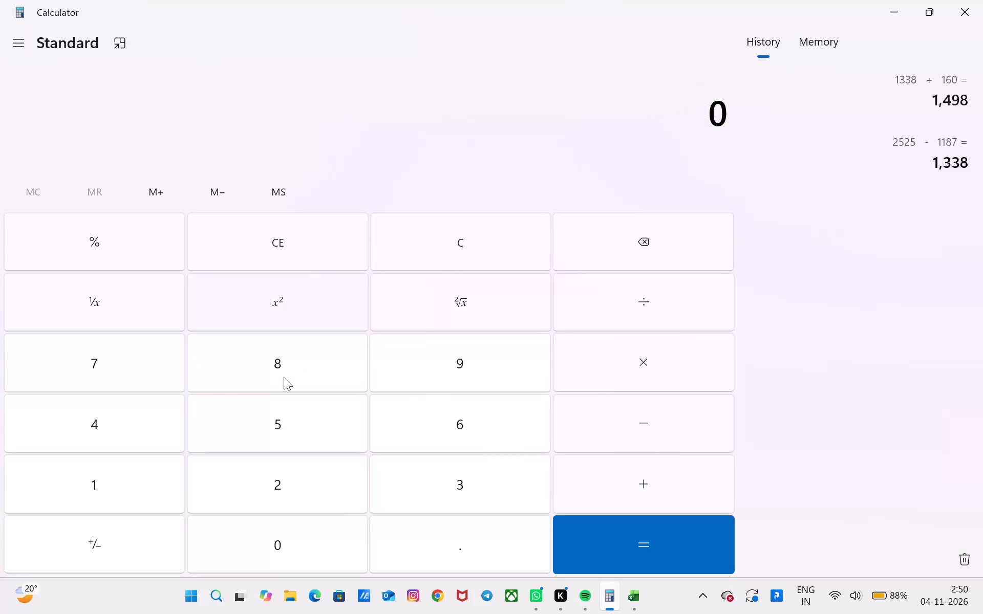
# Calculate 260 × 3.25.
pyautogui.click(257, 477)
pyautogui.click(447, 416)
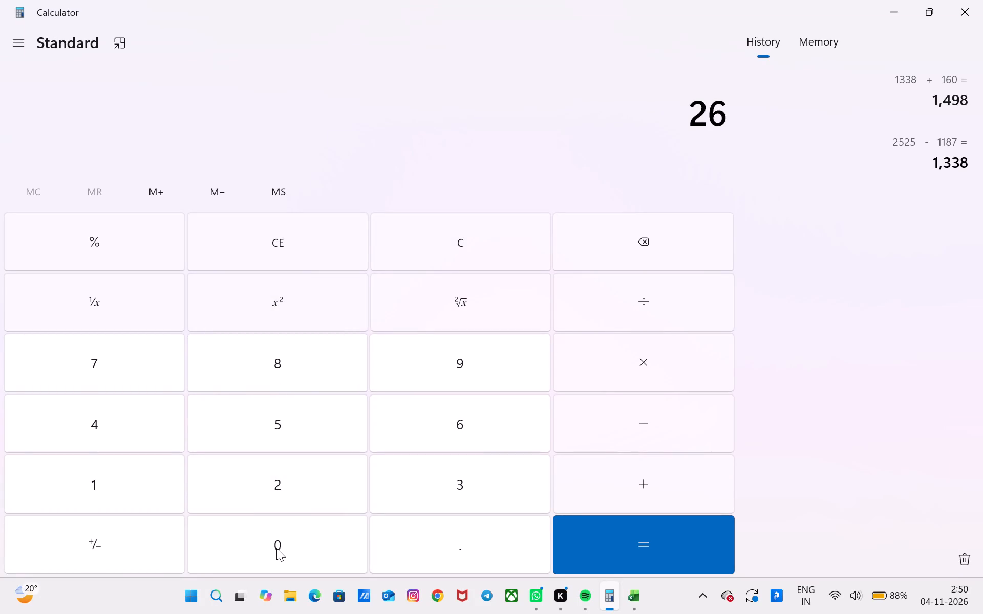
pyautogui.click(276, 548)
pyautogui.click(636, 358)
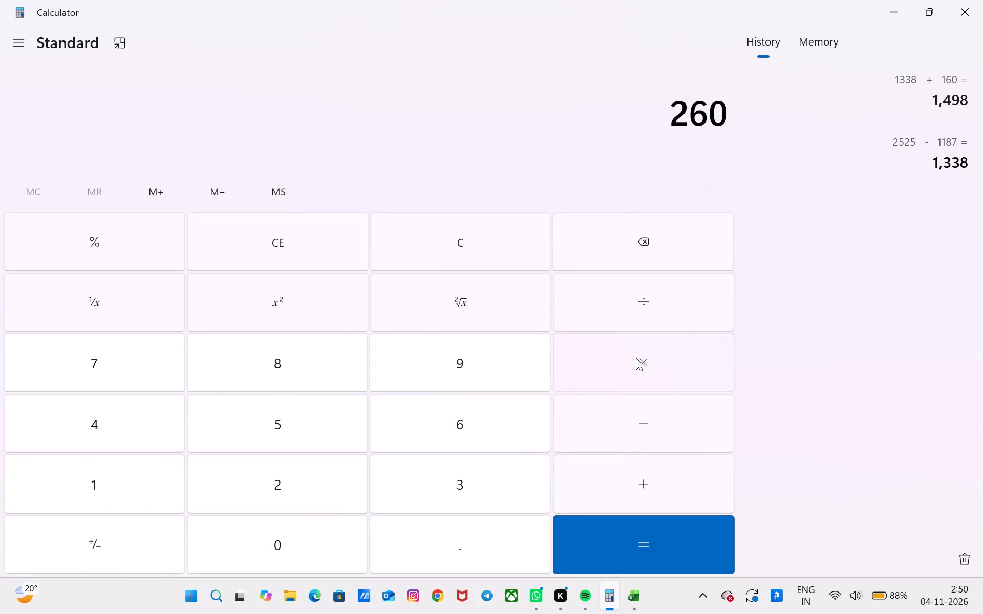
pyautogui.click(450, 473)
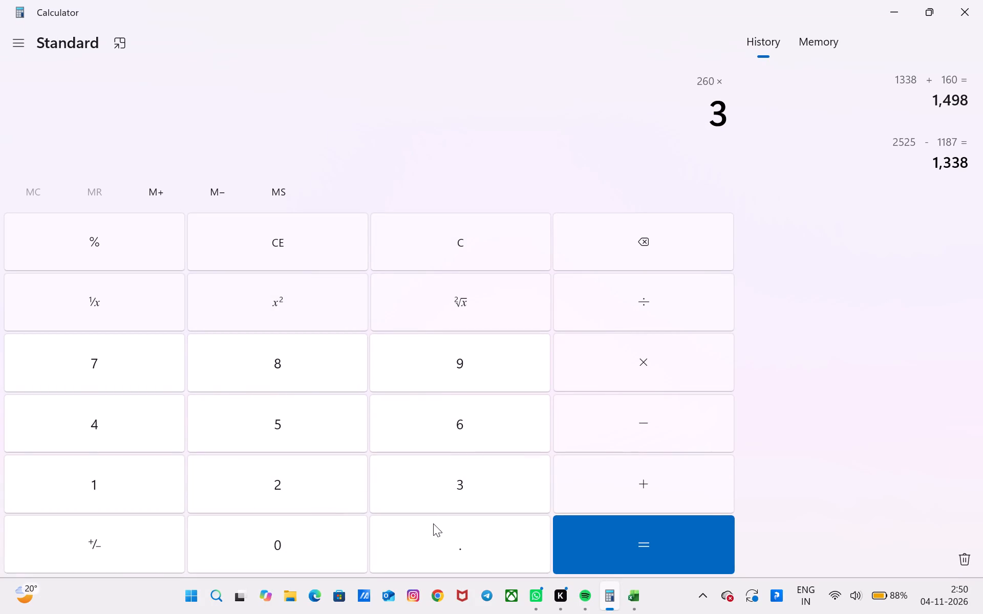
pyautogui.click(433, 523)
pyautogui.click(291, 500)
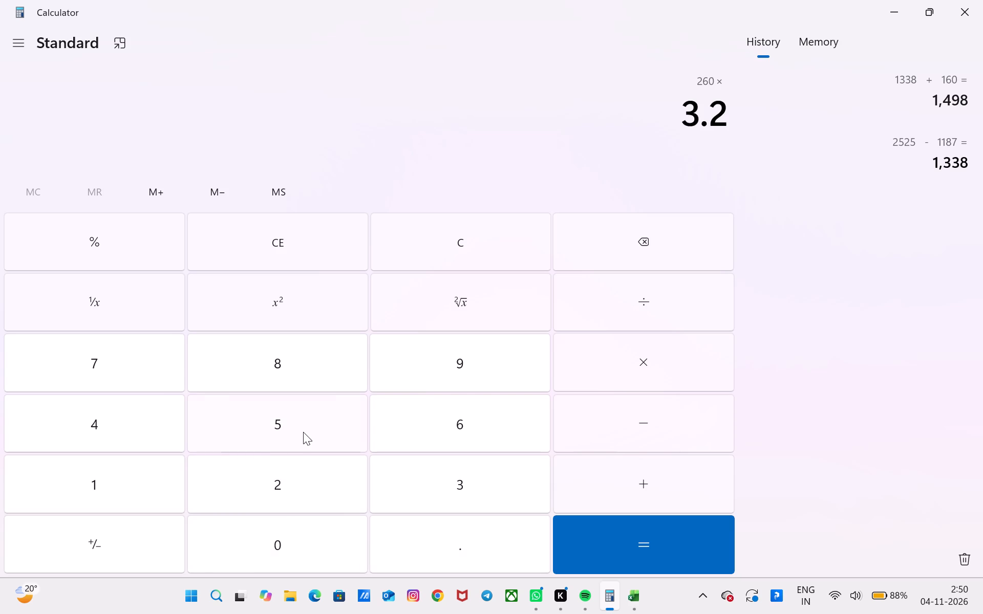
pyautogui.click(303, 432)
pyautogui.click(582, 538)
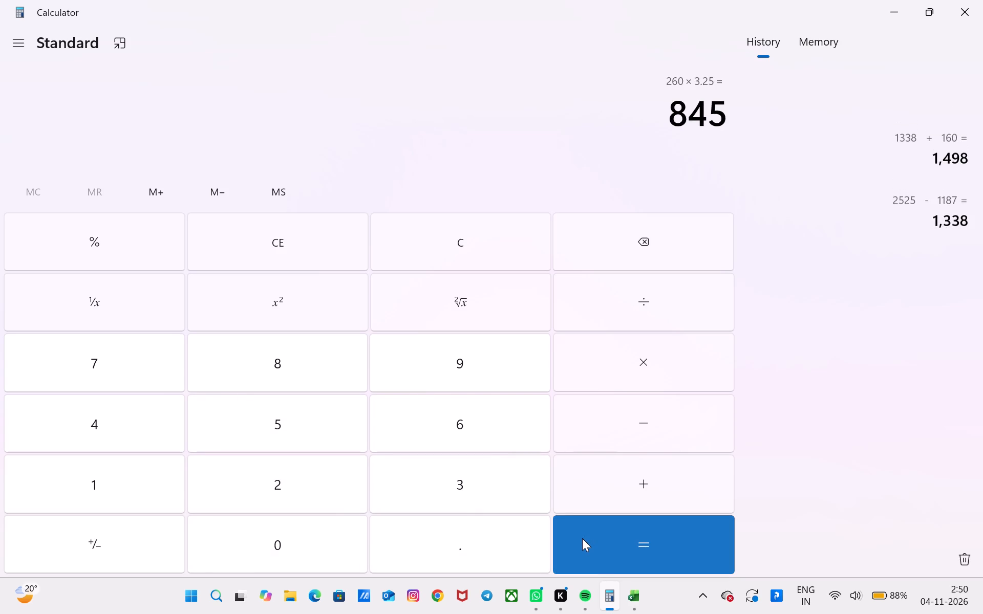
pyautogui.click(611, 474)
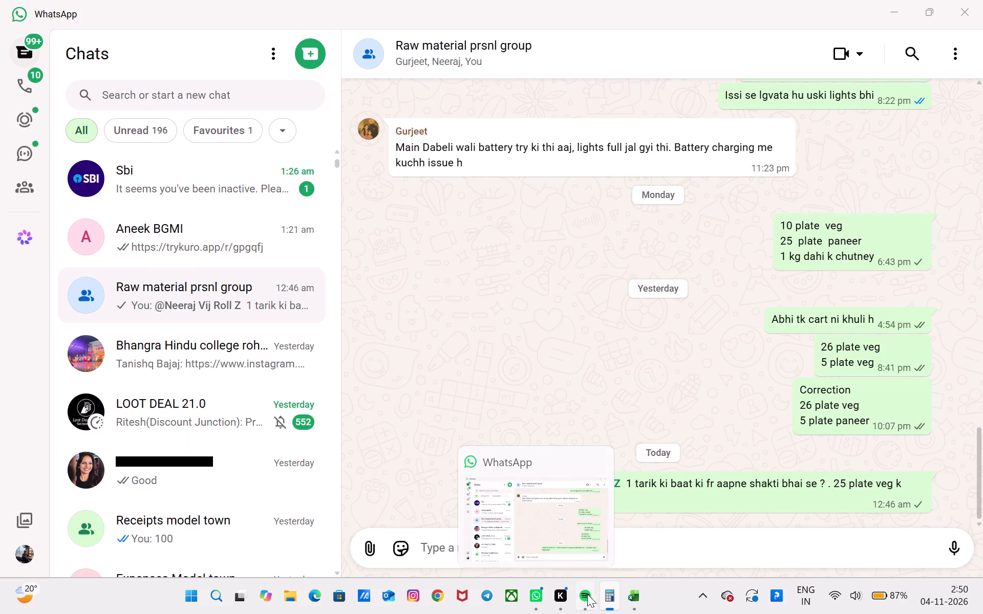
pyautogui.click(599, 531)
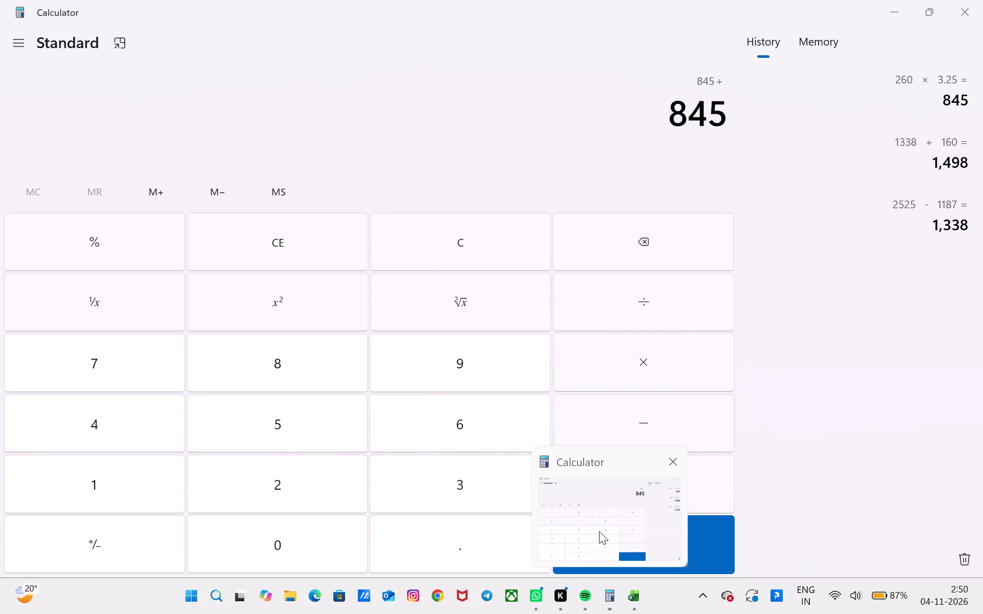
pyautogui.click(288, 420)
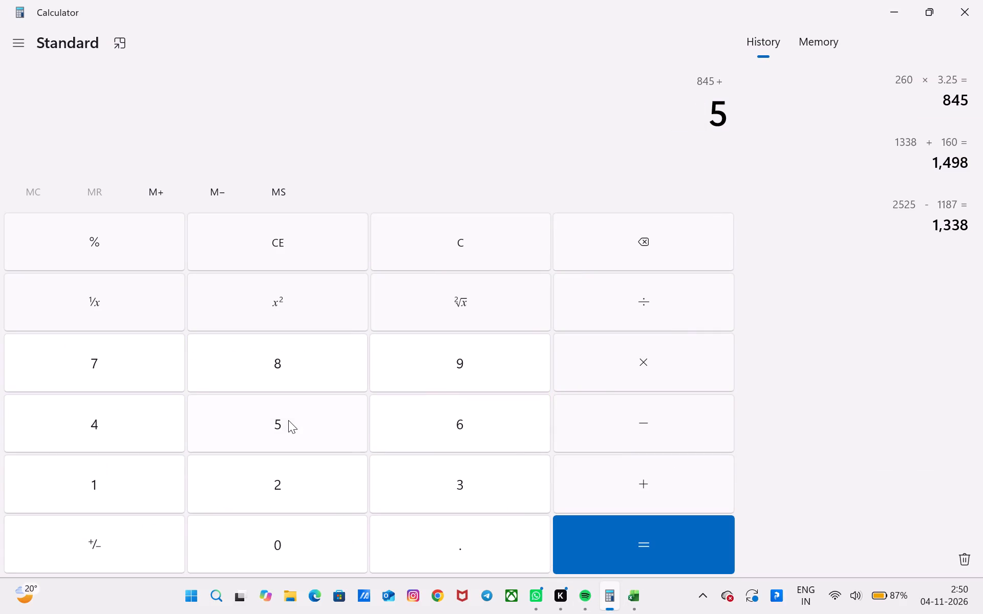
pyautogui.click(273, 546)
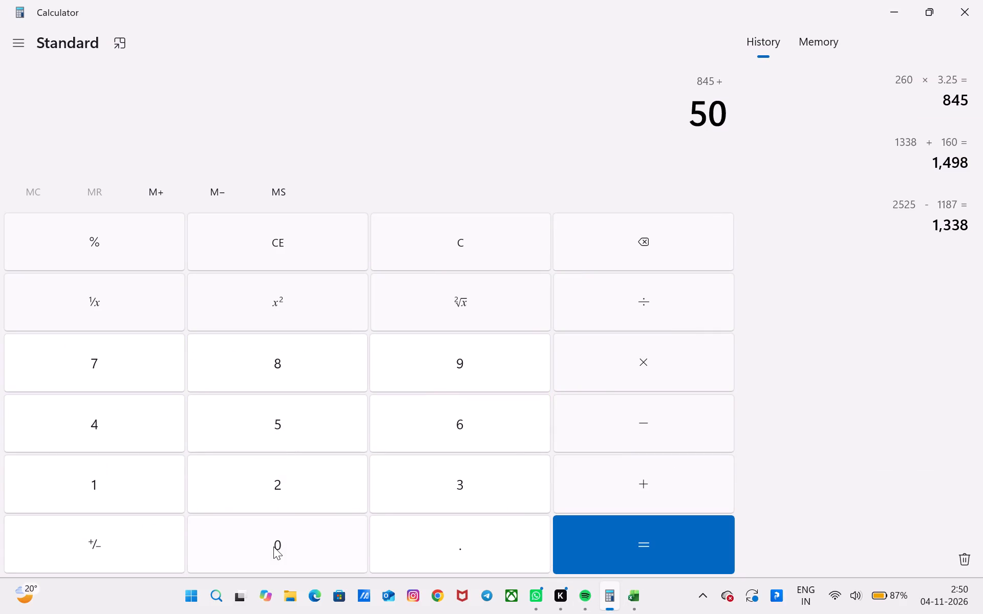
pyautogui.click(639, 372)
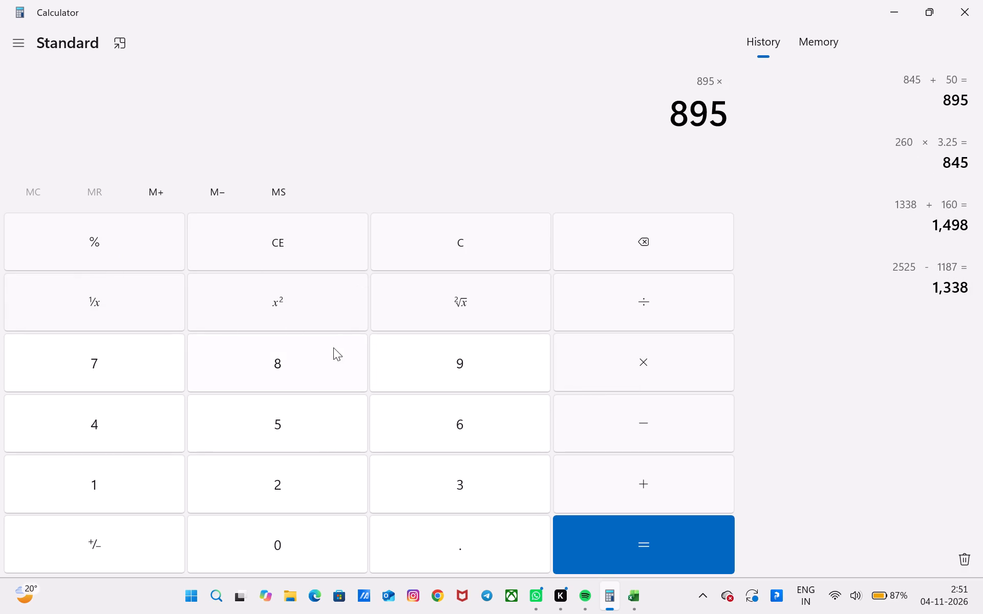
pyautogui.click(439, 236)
# Calculate 50 × 4.25 as a new calculation.
pyautogui.click(259, 413)
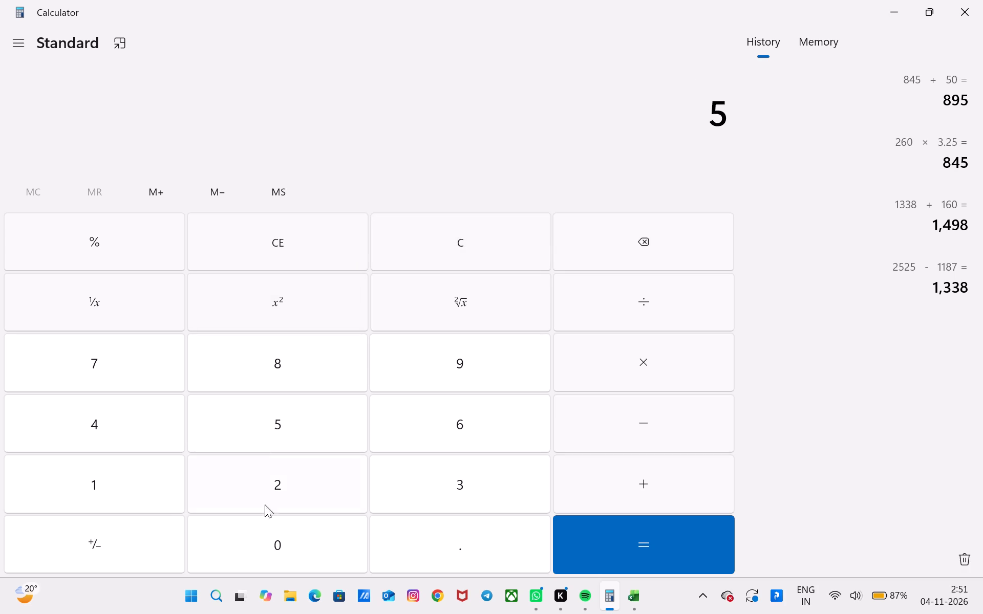
pyautogui.click(268, 534)
pyautogui.click(614, 355)
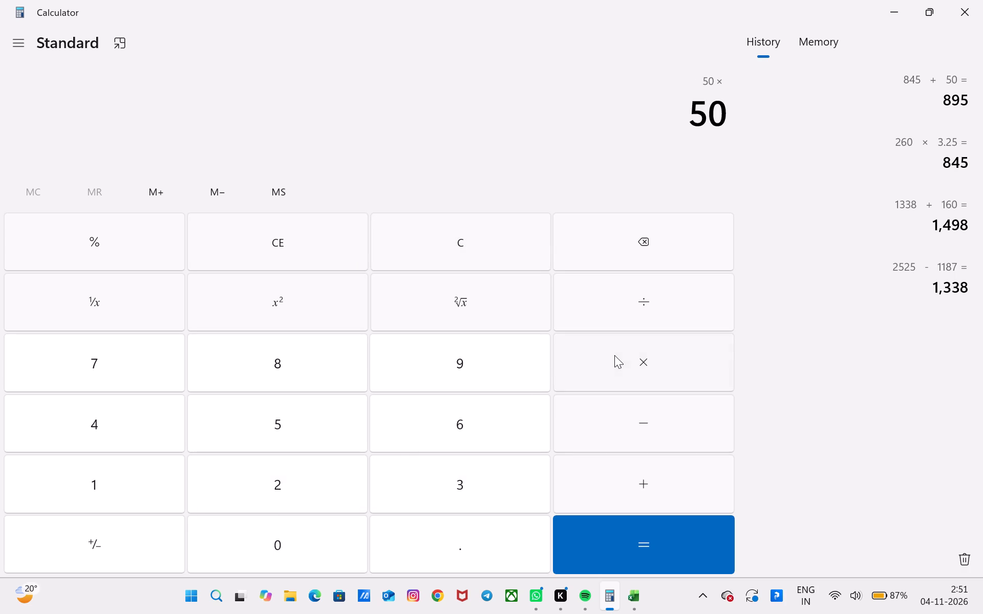
pyautogui.click(101, 413)
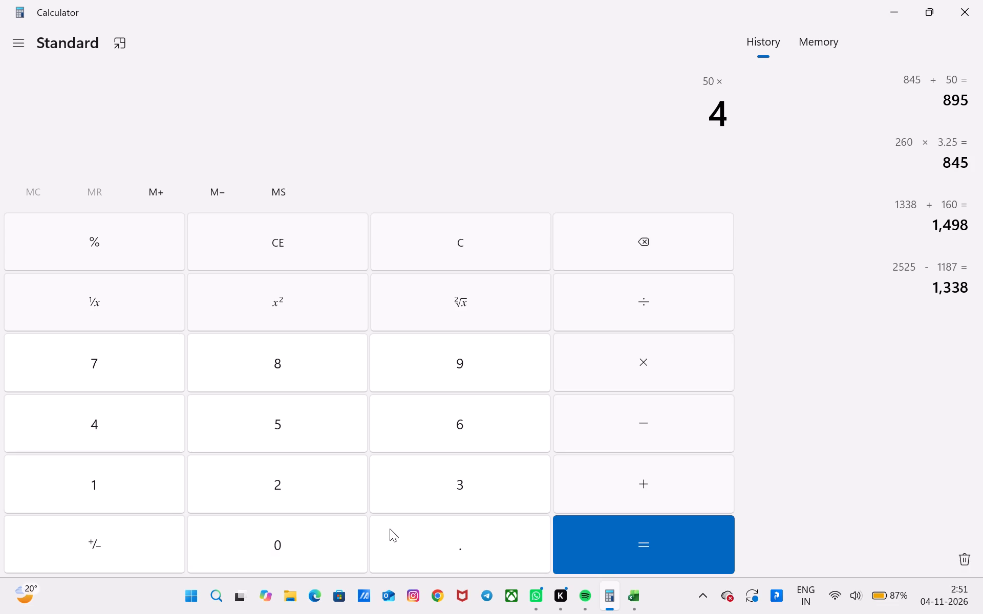
pyautogui.click(390, 529)
pyautogui.click(318, 494)
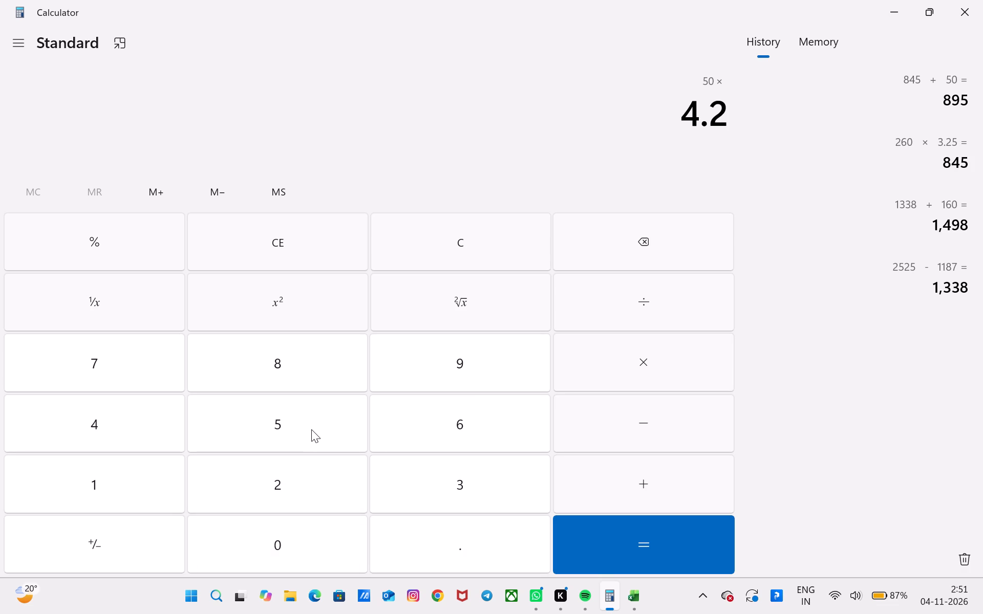
pyautogui.click(311, 429)
pyautogui.click(610, 531)
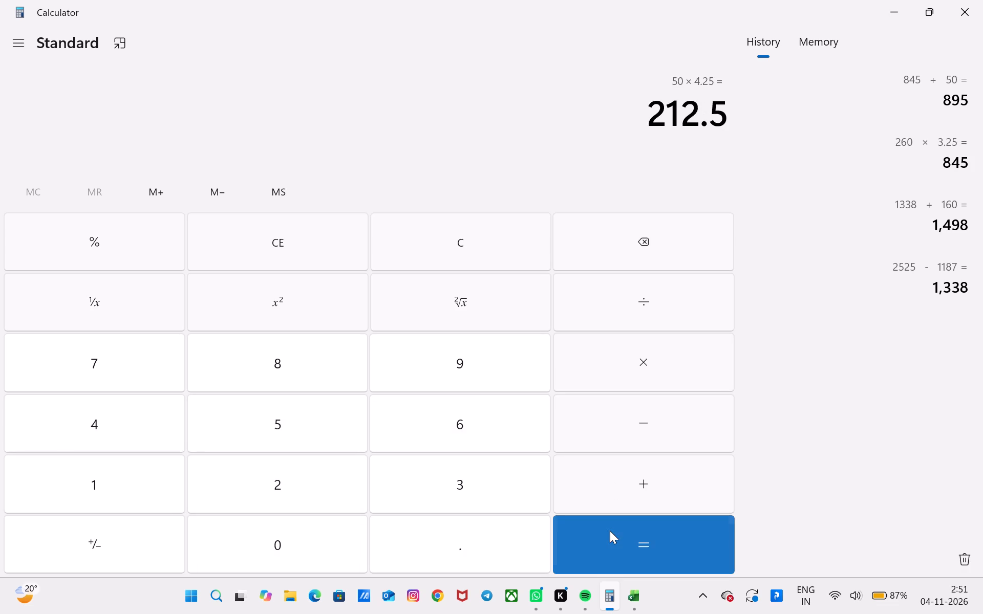
# Add 845 to the result of 50 × 4.25.
pyautogui.click(619, 479)
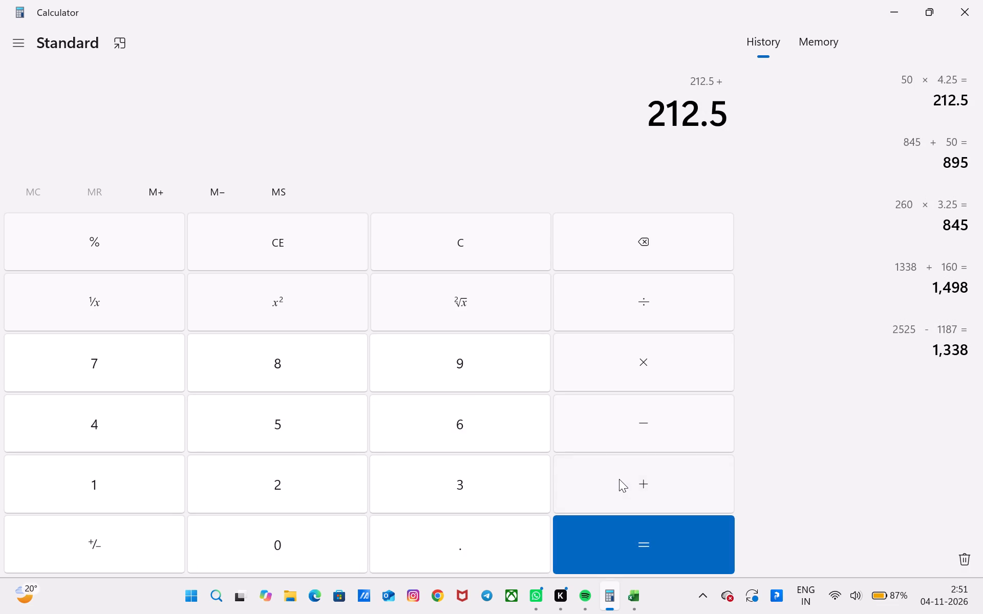
pyautogui.click(273, 374)
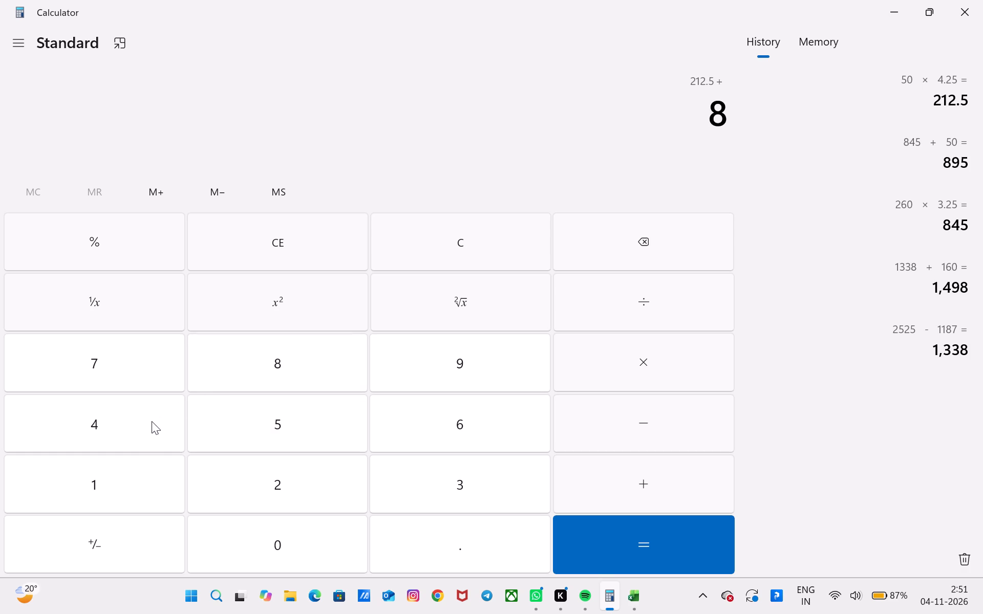
pyautogui.moveTo(149, 424); pyautogui.dragTo(239, 434)
pyautogui.click(239, 434)
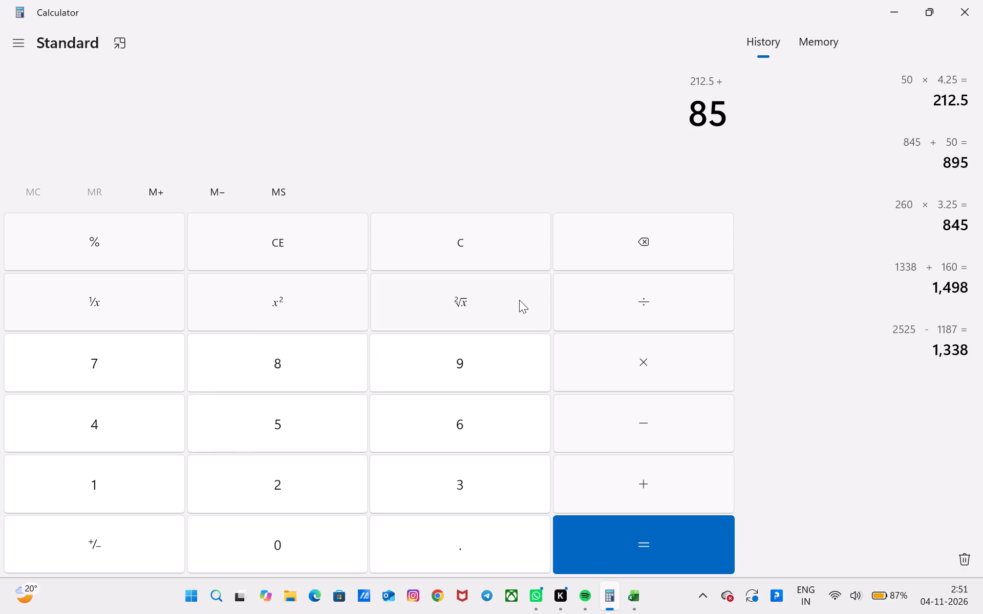
pyautogui.click(606, 252)
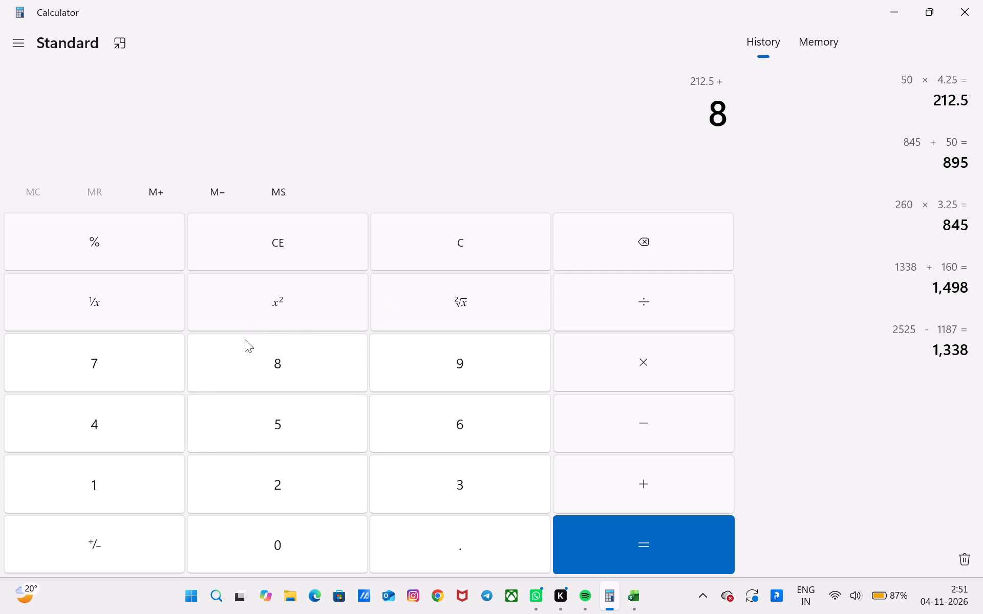
pyautogui.click(111, 418)
pyautogui.click(244, 407)
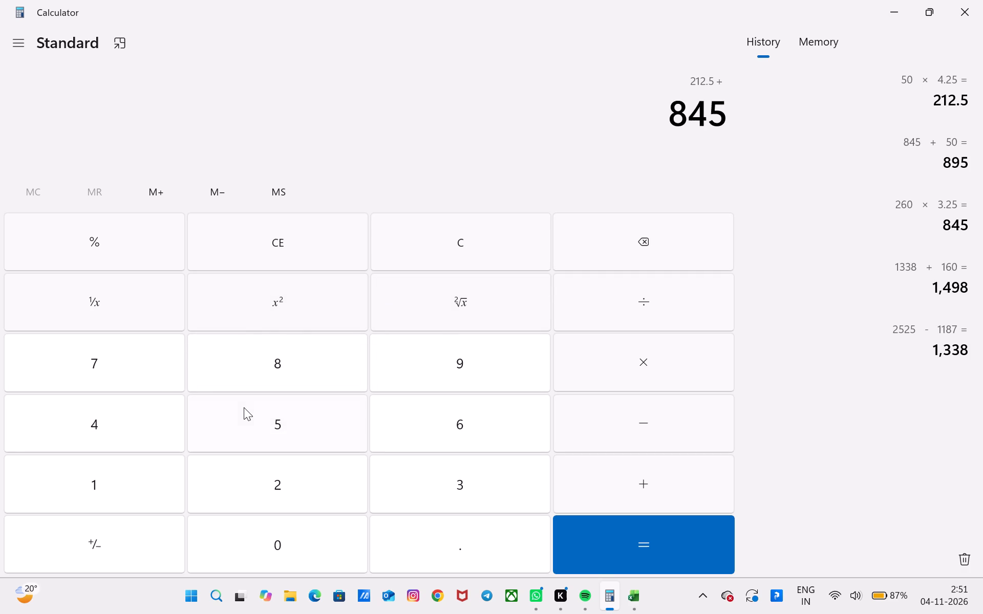
pyautogui.click(611, 533)
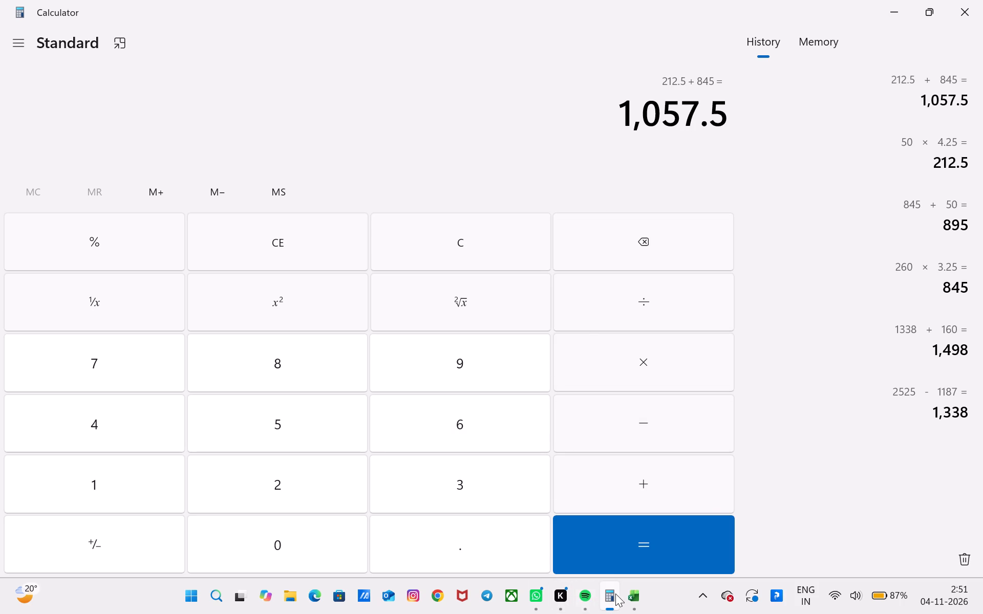
# Switch to the Excel expenses workbook and enter 1057 as the 03-Nov kitchen expense.
pyautogui.click(631, 524)
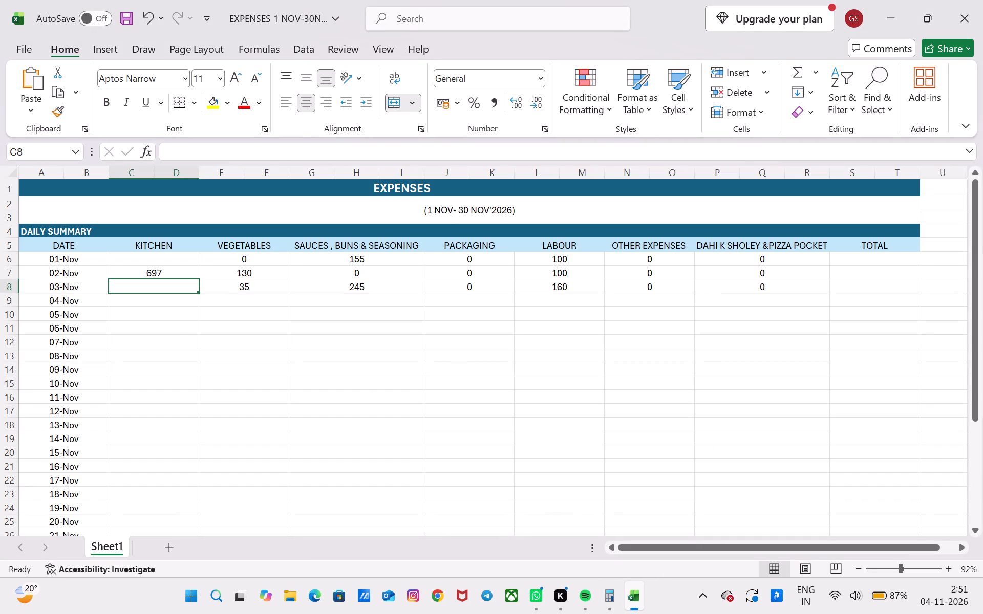
pyautogui.write('1057')
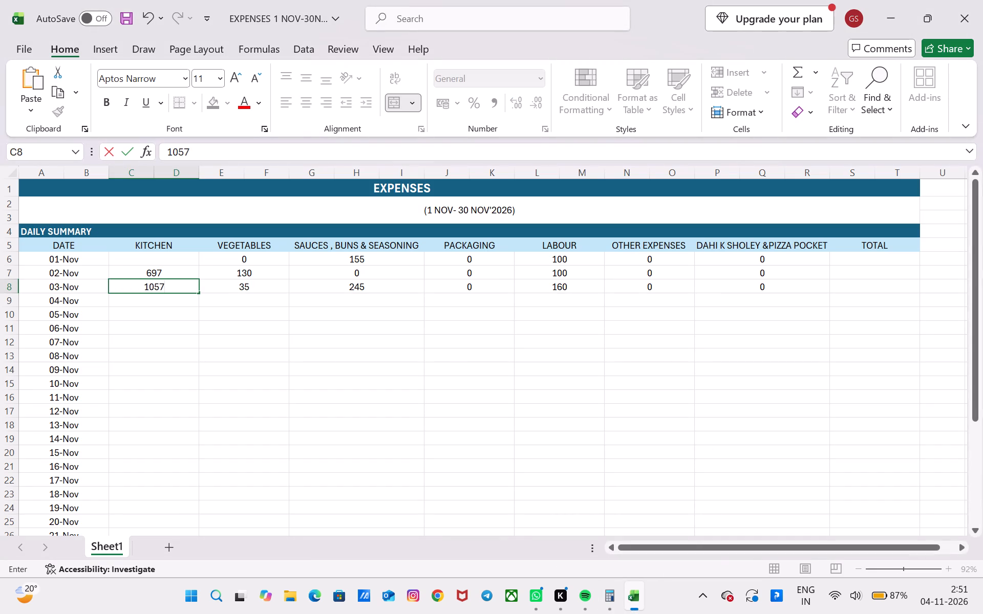
# Total the 02-Nov row with the formula =SUM(C7:R7) in its TOTAL cell.
pyautogui.click(849, 283)
pyautogui.click(848, 274)
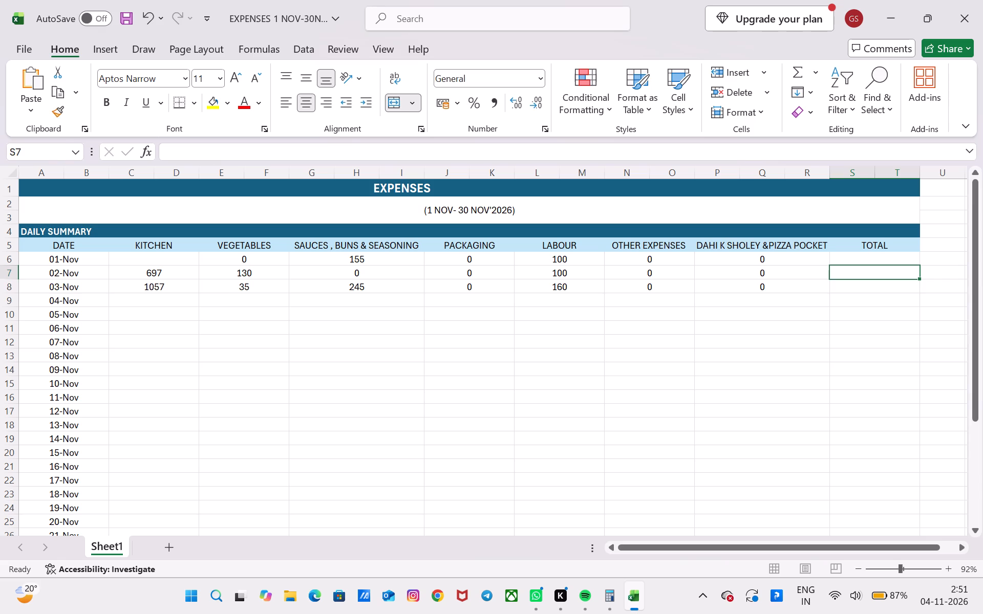
pyautogui.press('=')
pyautogui.write('sum')
pyautogui.hotkey('shift', '(')
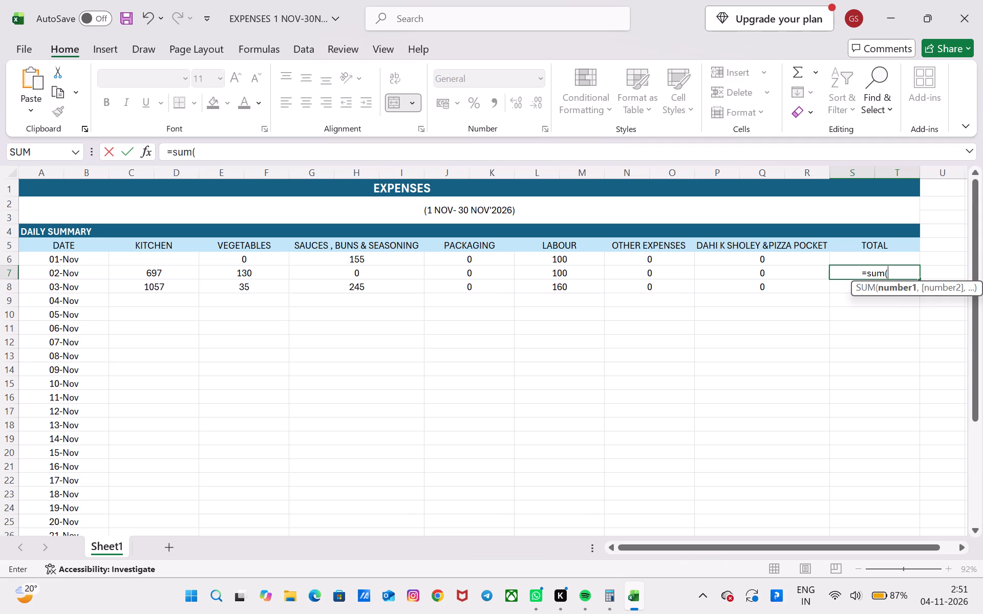
pyautogui.press('c')
pyautogui.press('7')
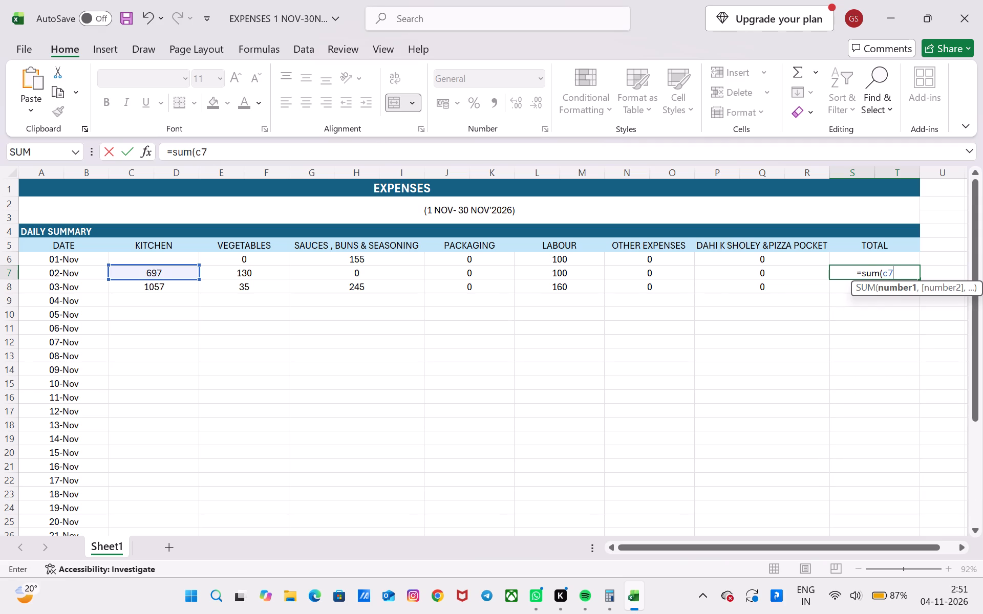
pyautogui.hotkey('shift', ':')
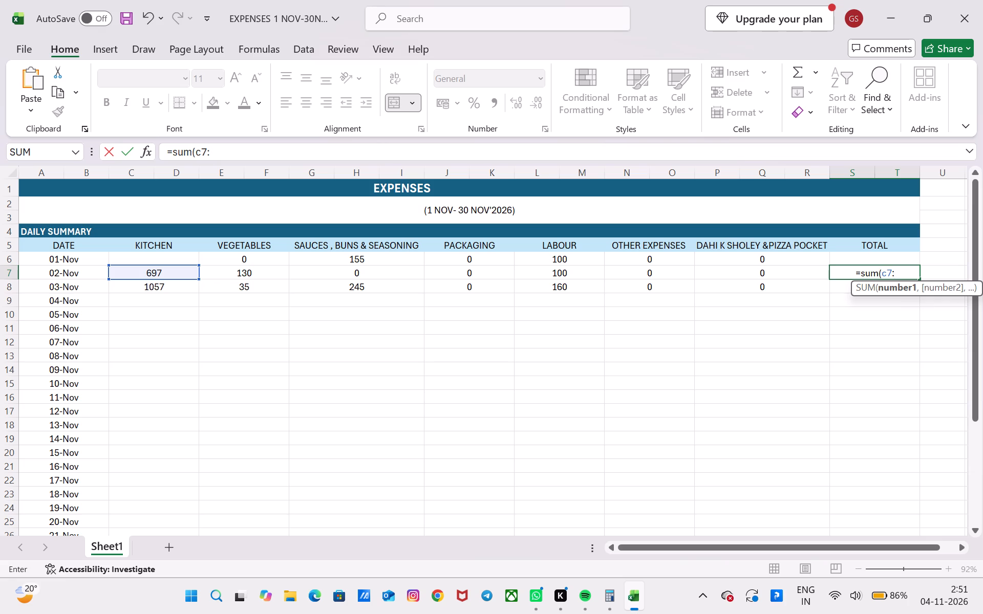
pyautogui.press('r')
pyautogui.press('7')
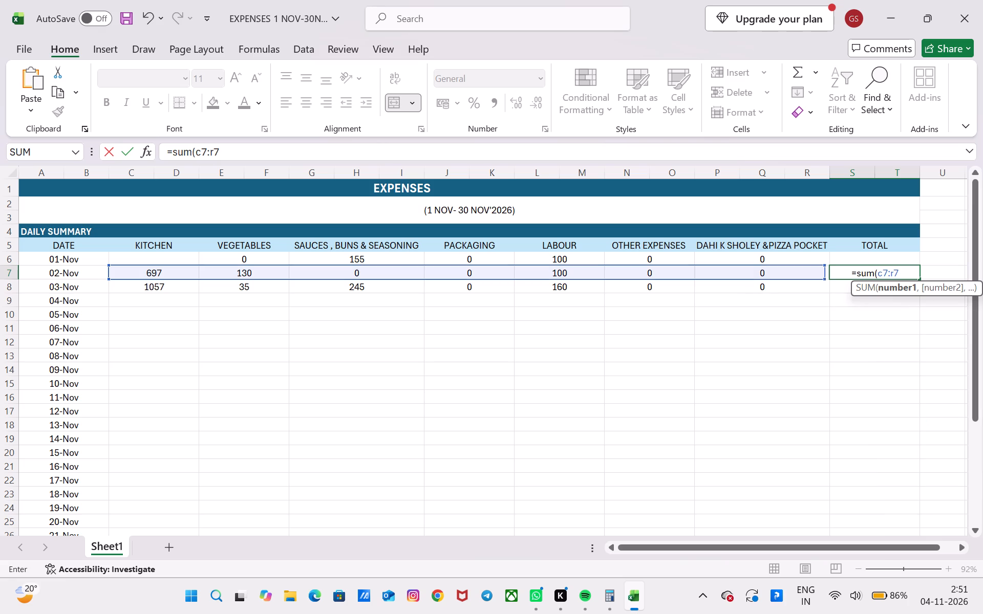
pyautogui.hotkey('shift', ')')
pyautogui.press('Return')
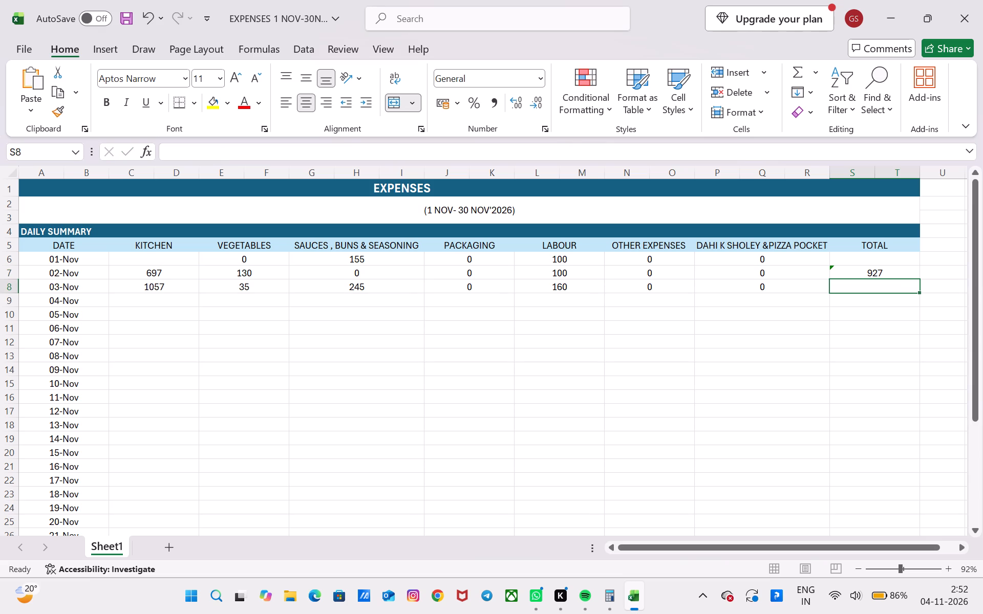
# Fill the 02-Nov total formula down the TOTAL column for the following dates.
pyautogui.moveTo(907, 274); pyautogui.dragTo(929, 281)
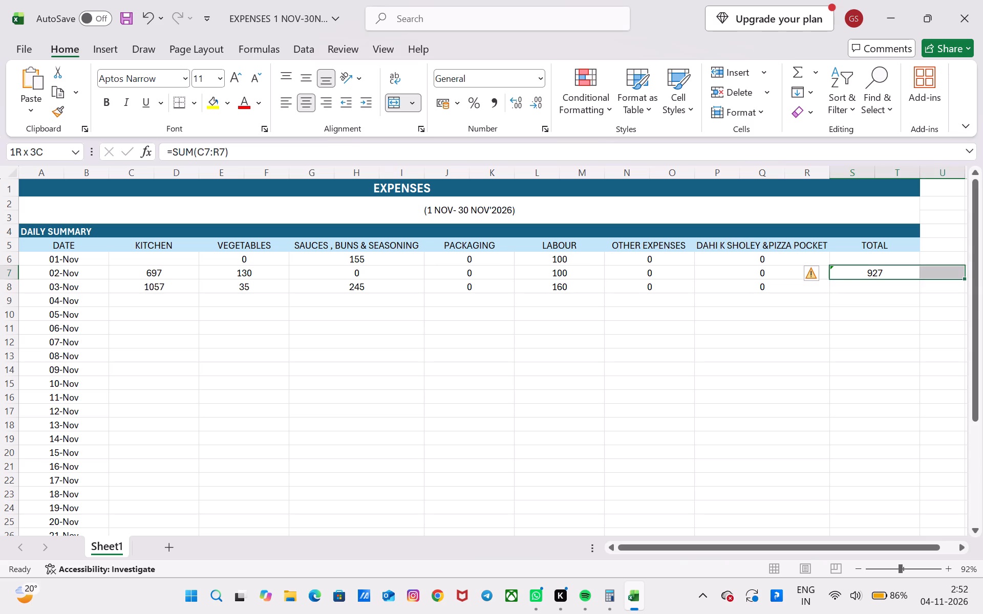
pyautogui.moveTo(929, 281); pyautogui.dragTo(917, 278)
pyautogui.click(917, 278)
pyautogui.moveTo(917, 278); pyautogui.dragTo(918, 289)
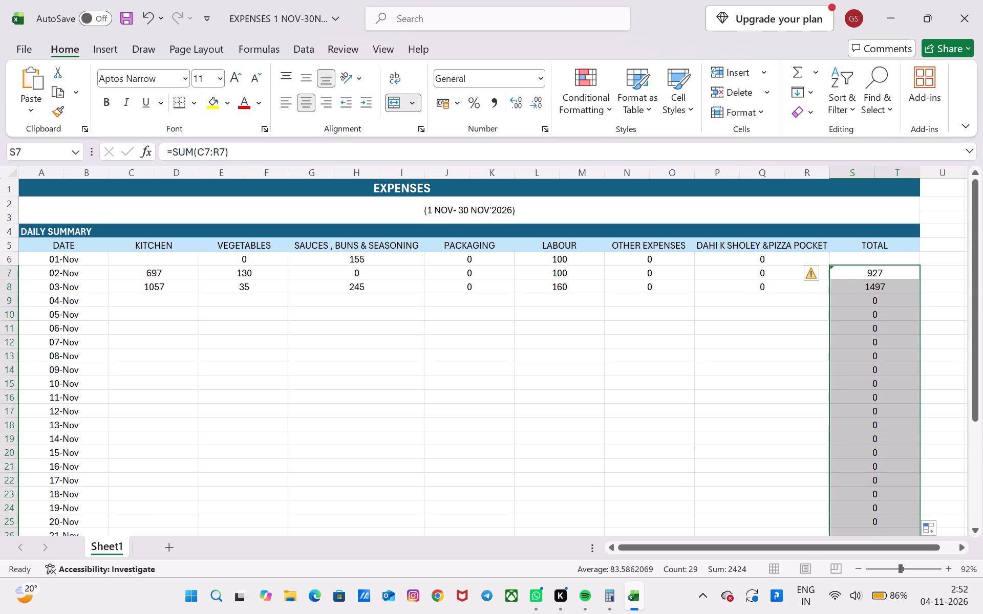
pyautogui.moveTo(918, 289); pyautogui.dragTo(917, 288)
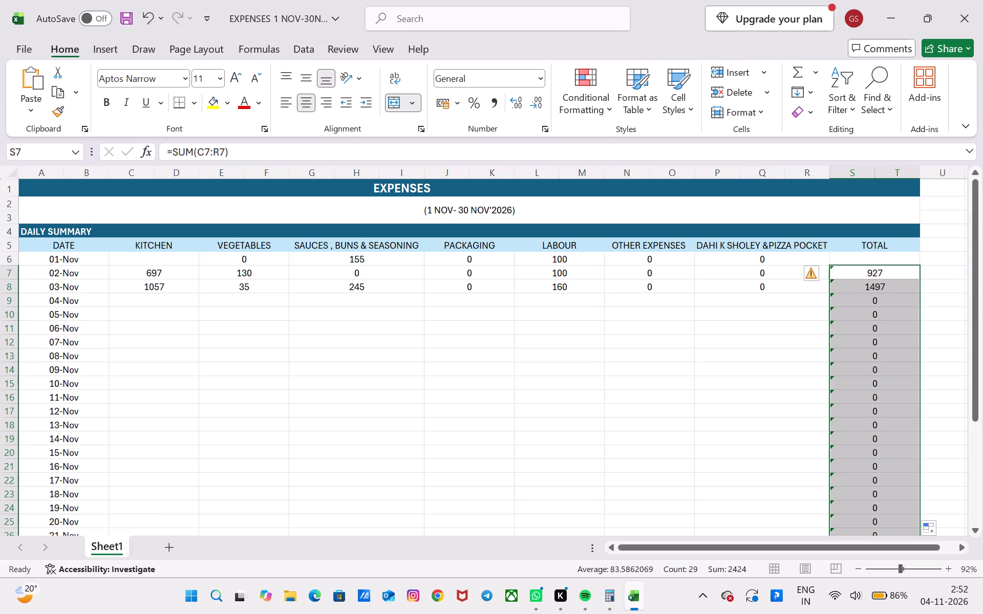
# Clear the filled total formulas from the TOTAL cells for 04-Nov through 08-Nov.
pyautogui.click(889, 299)
pyautogui.press('BackSpace')
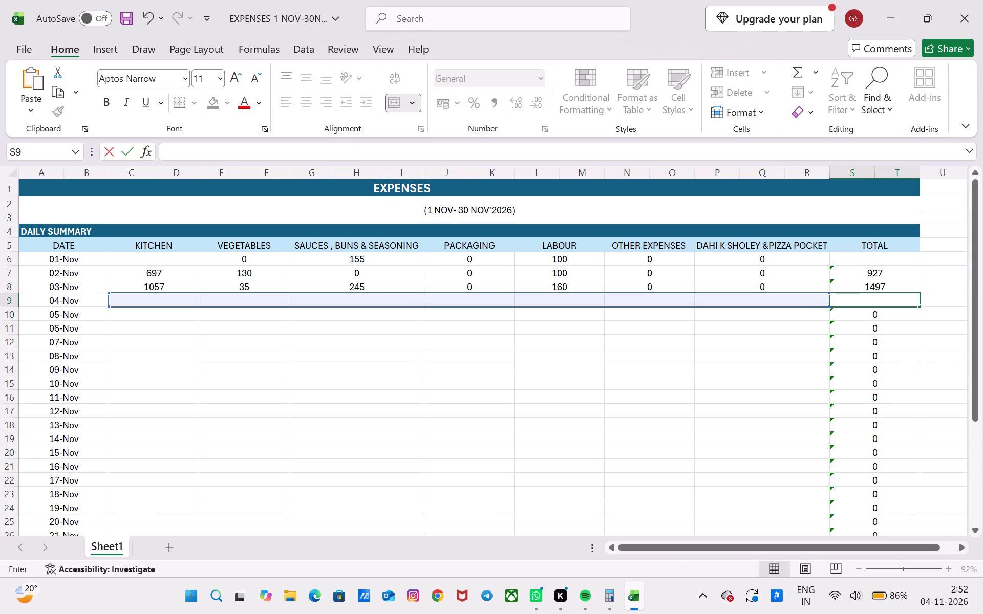
pyautogui.click(888, 315)
pyautogui.press('BackSpace')
pyautogui.click(888, 315)
pyautogui.press('BackSpace')
pyautogui.press('BackSpace')
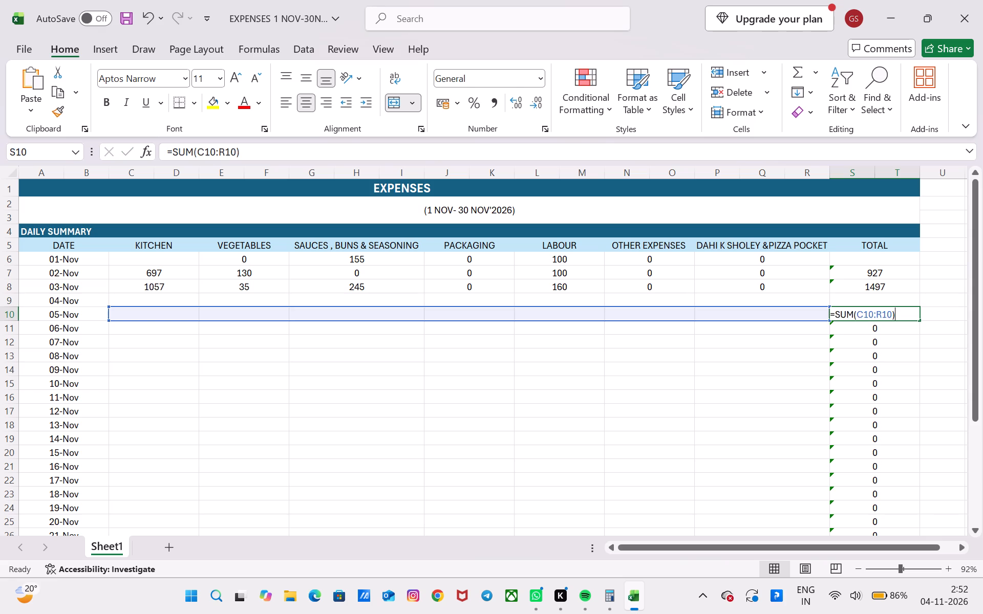
pyautogui.click(879, 333)
pyautogui.press('BackSpace')
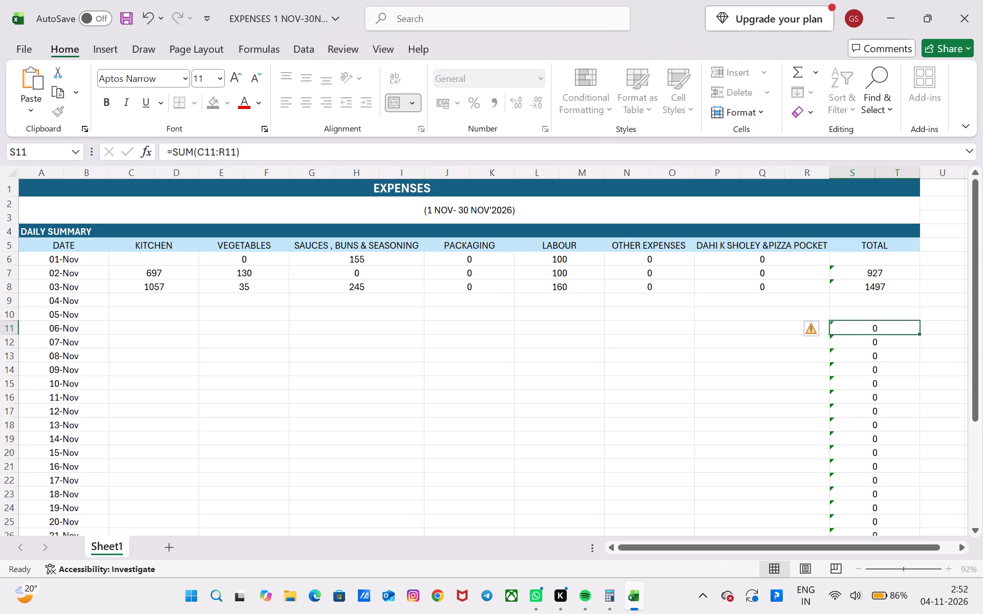
pyautogui.press('BackSpace')
pyautogui.click(879, 339)
pyautogui.press('BackSpace')
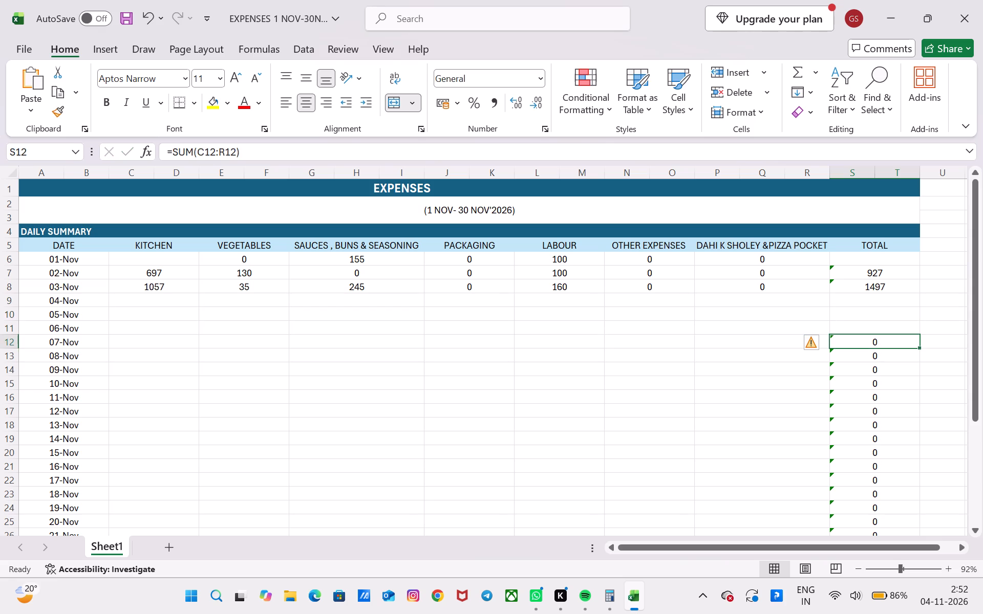
pyautogui.press('BackSpace')
pyautogui.click(874, 353)
pyautogui.press('BackSpace')
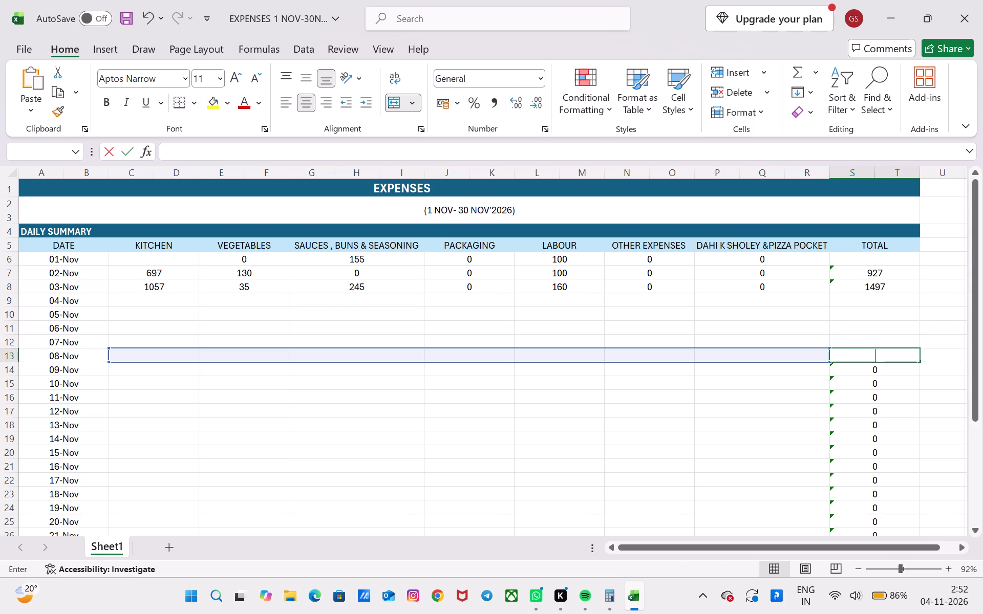
# Clear the total formulas from the TOTAL cells for 09-Nov through 12-Nov.
pyautogui.click(878, 365)
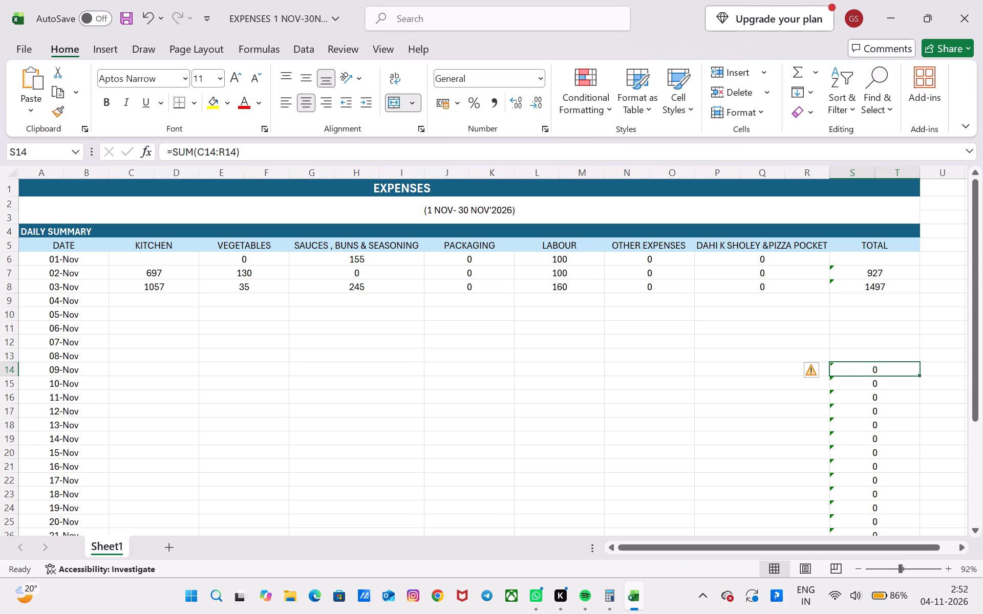
pyautogui.press('BackSpace')
pyautogui.click(873, 385)
pyautogui.press('BackSpace')
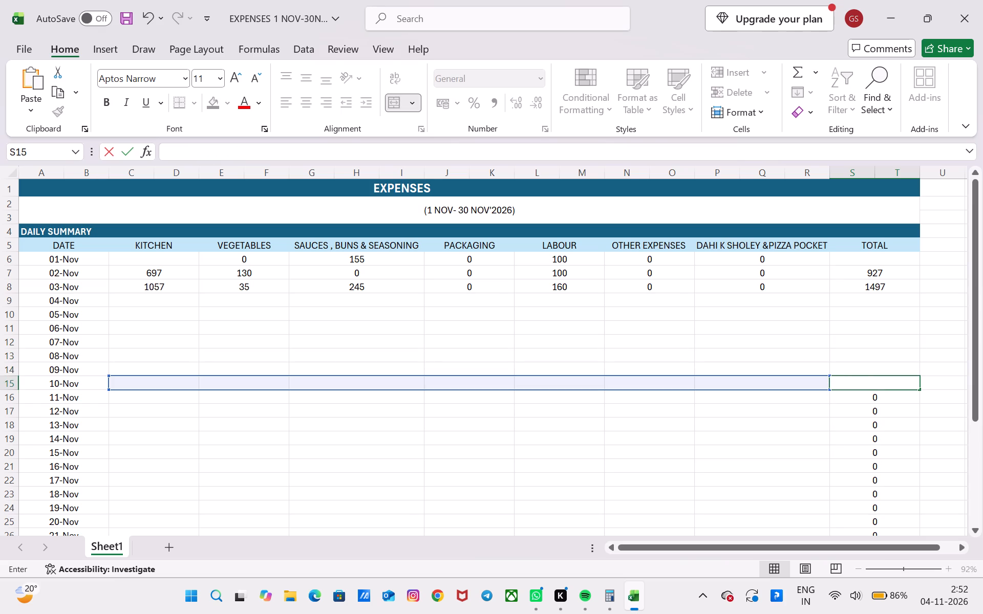
pyautogui.click(867, 402)
pyautogui.press('BackSpace')
pyautogui.click(860, 416)
pyautogui.press('BackSpace')
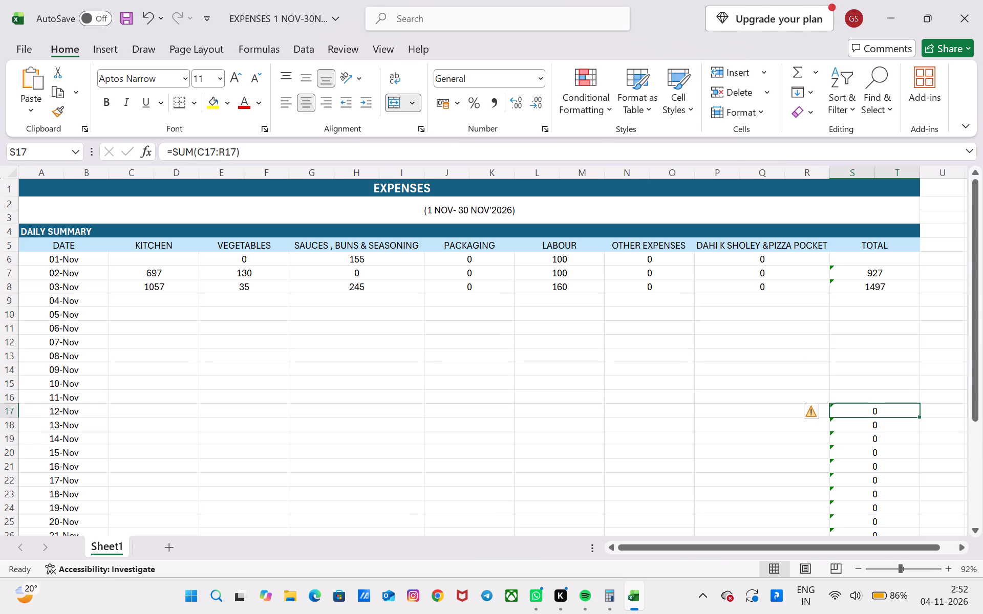
pyautogui.press('BackSpace')
# Clear the total formulas from the TOTAL cells for 13-Nov through 17-Nov.
pyautogui.click(853, 431)
pyautogui.press('BackSpace')
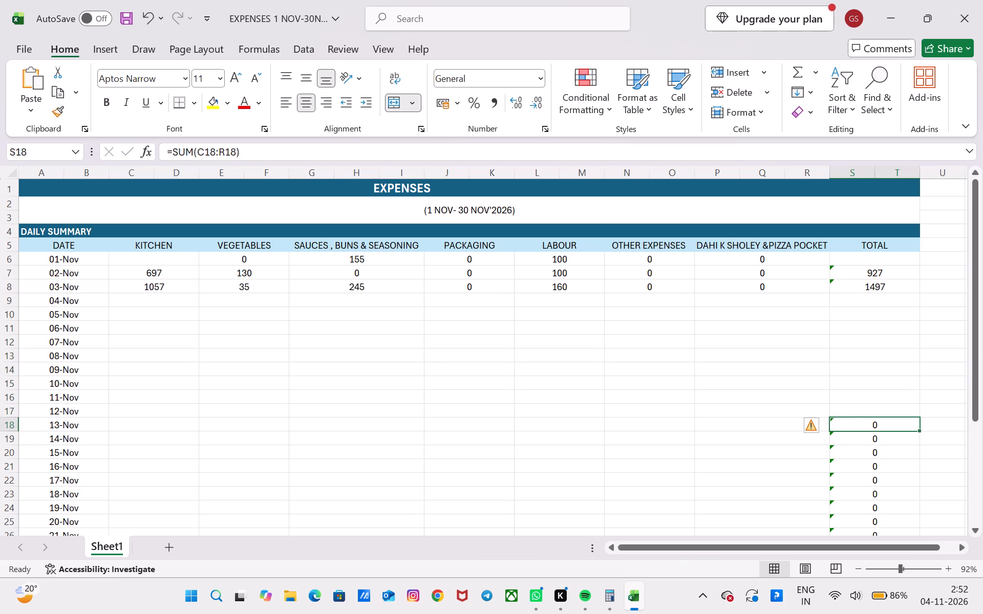
pyautogui.click(847, 439)
pyautogui.press('BackSpace')
pyautogui.click(857, 426)
pyautogui.press('BackSpace')
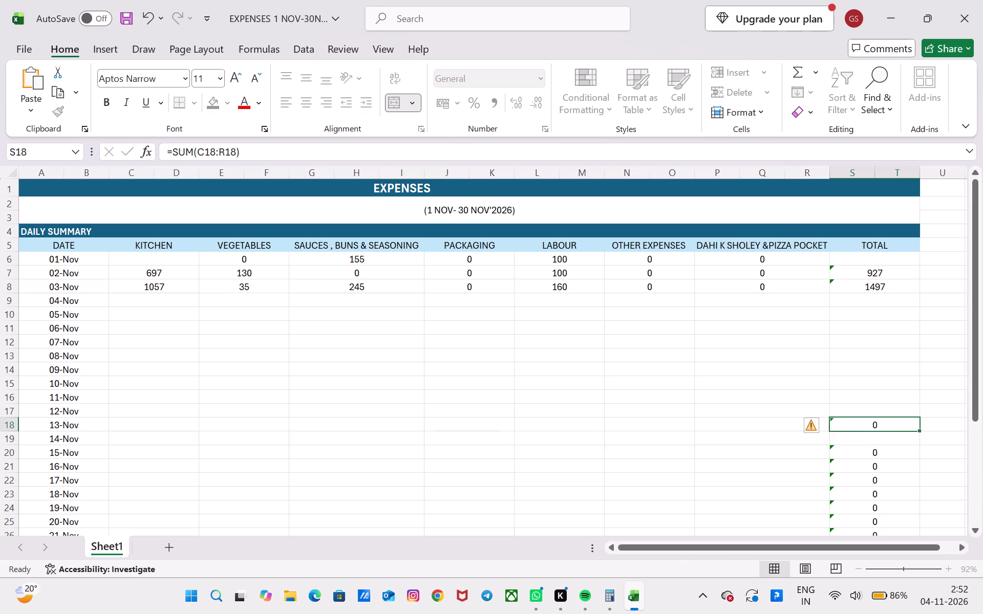
pyautogui.press('BackSpace')
pyautogui.click(841, 453)
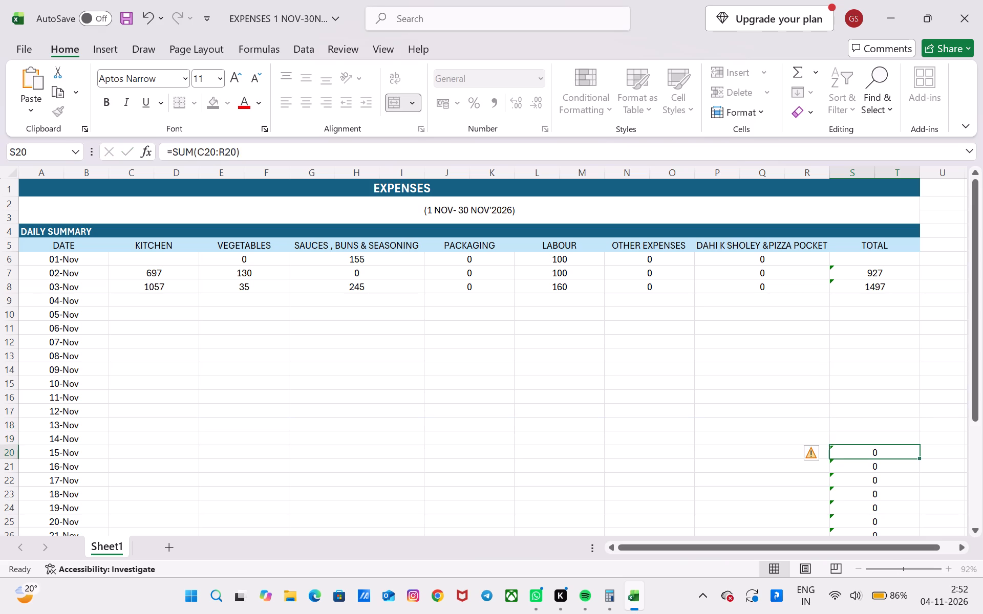
pyautogui.press('BackSpace')
pyautogui.click(832, 468)
pyautogui.press('BackSpace')
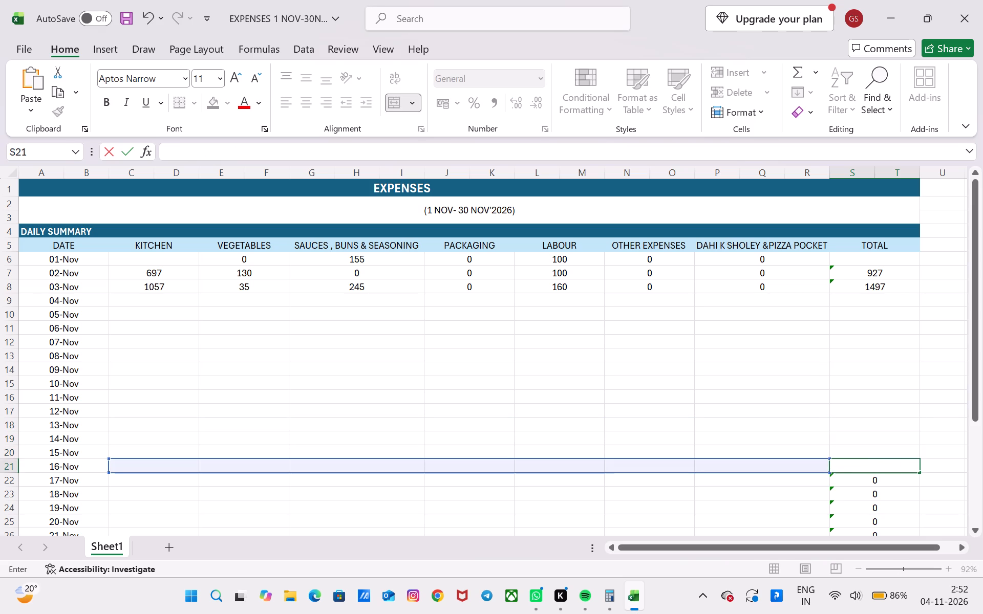
pyautogui.click(835, 479)
pyautogui.press('BackSpace')
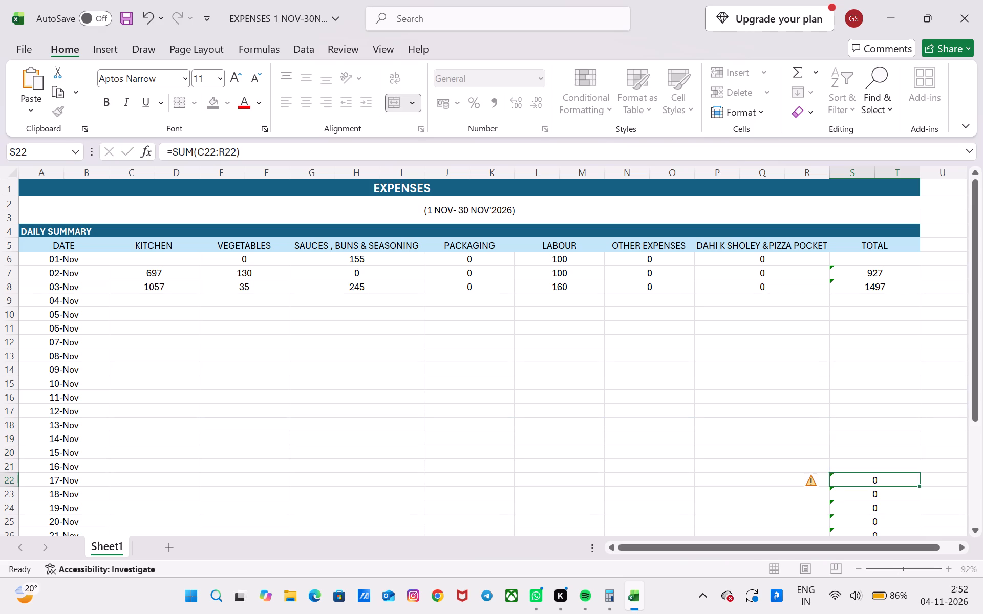
pyautogui.press('BackSpace')
# Clear the total formulas at the end of the TOTAL column, from 30-Nov back to 27-Nov.
pyautogui.scroll(-2, 835, 479)
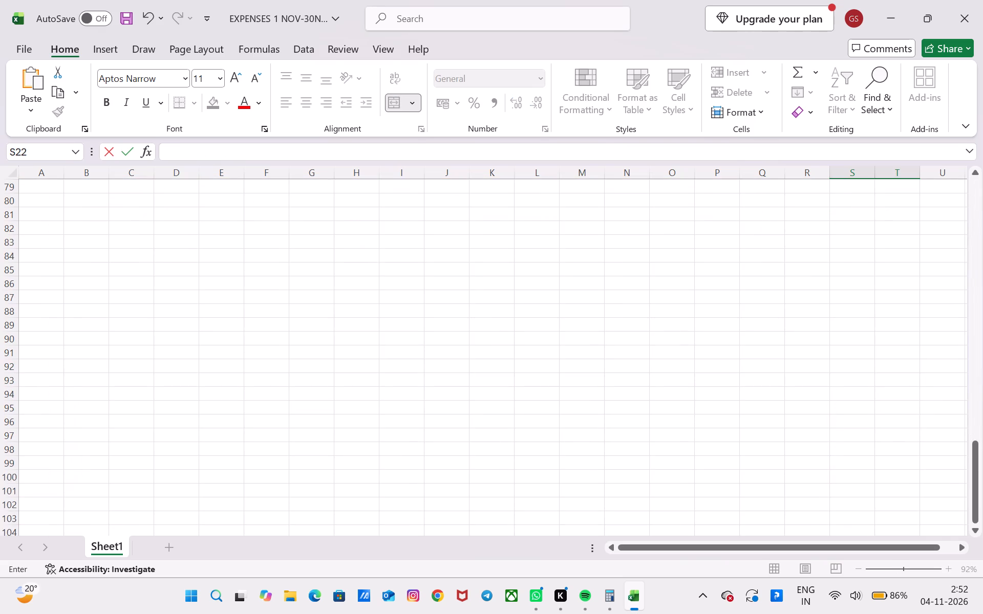
pyautogui.scroll(5, 835, 479)
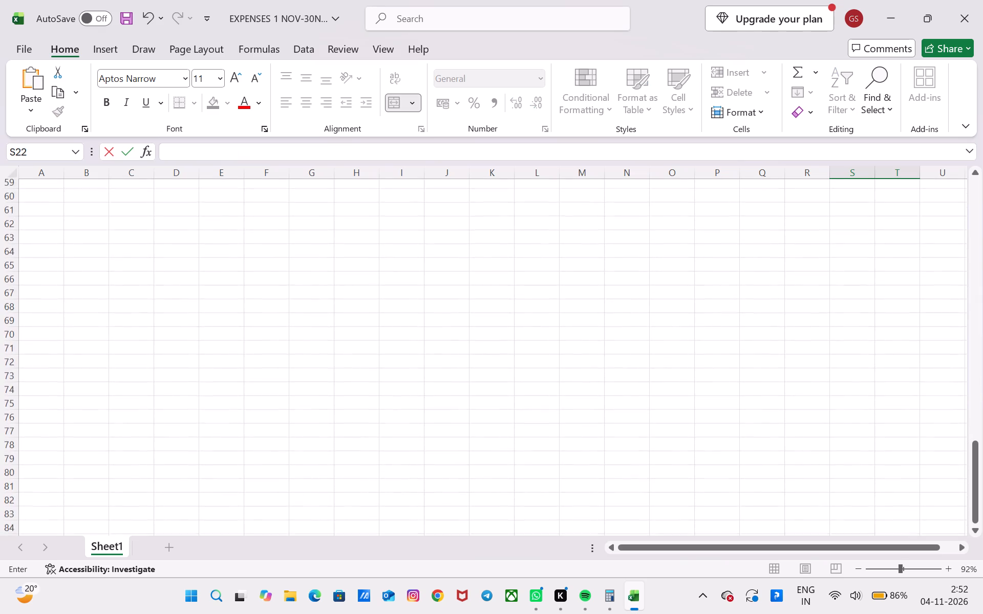
pyautogui.moveTo(976, 484); pyautogui.dragTo(974, 441)
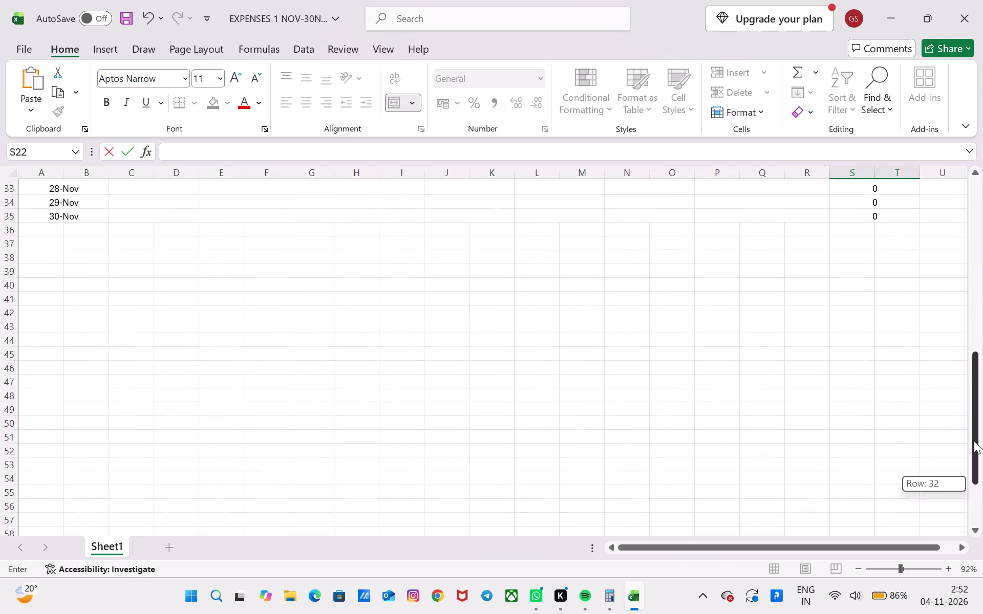
pyautogui.moveTo(974, 441); pyautogui.dragTo(982, 371)
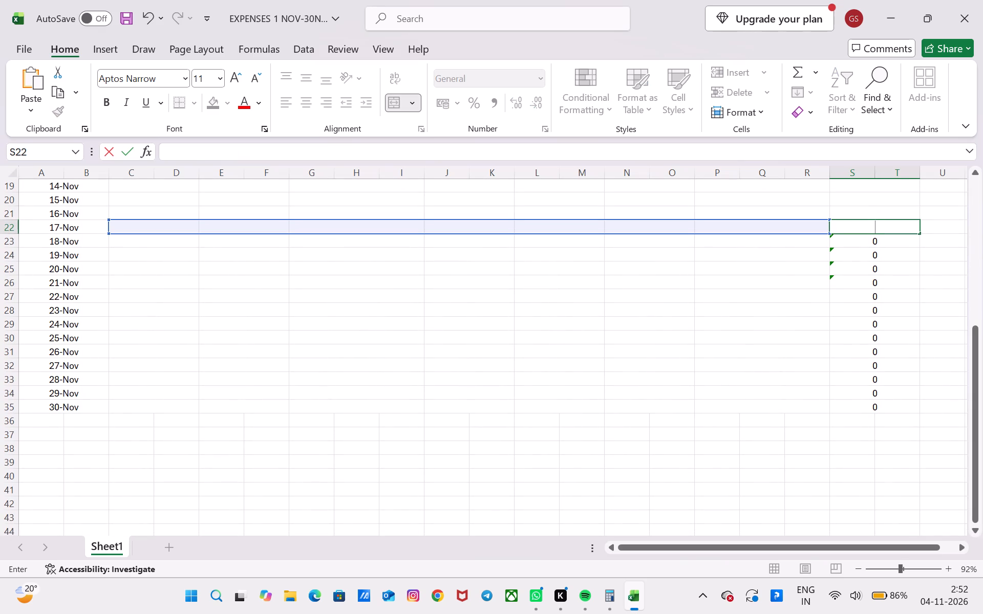
pyautogui.click(895, 407)
pyautogui.press('BackSpace')
pyautogui.click(899, 394)
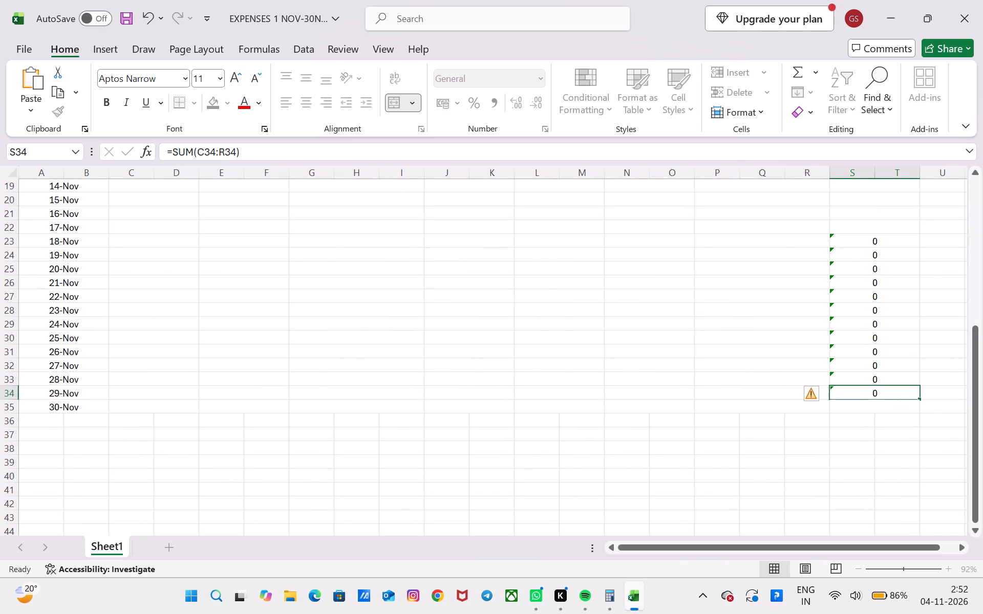
pyautogui.press('BackSpace')
pyautogui.click(904, 382)
pyautogui.press('BackSpace')
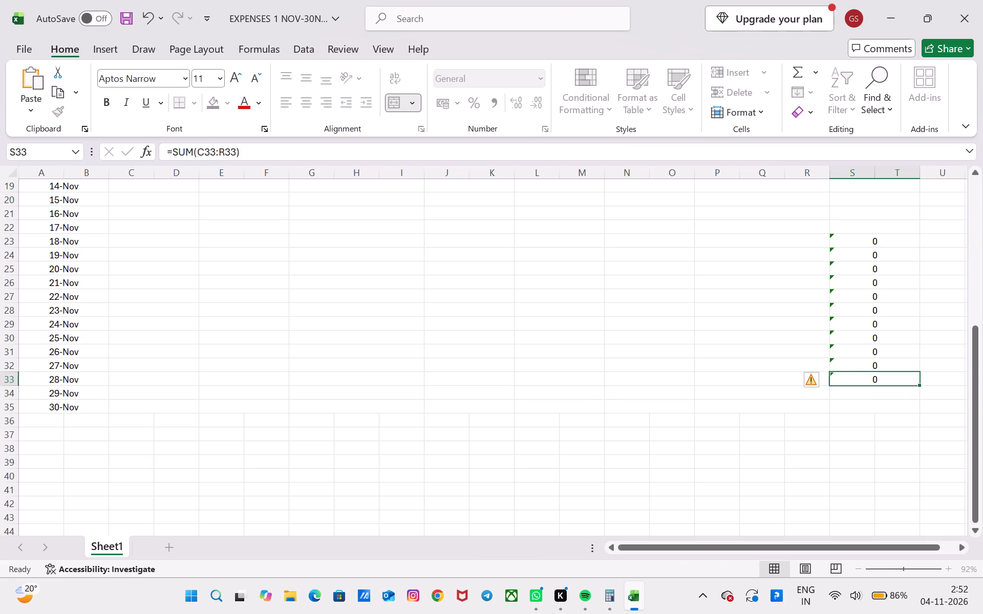
pyautogui.press('BackSpace')
pyautogui.click(906, 369)
pyautogui.press('BackSpace')
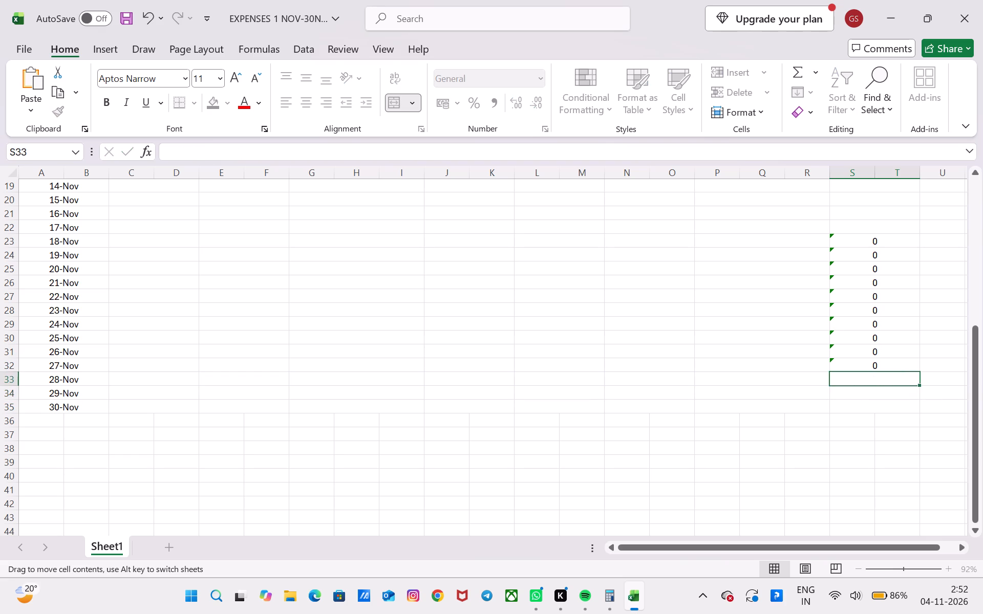
pyautogui.click(906, 367)
pyautogui.press('BackSpace')
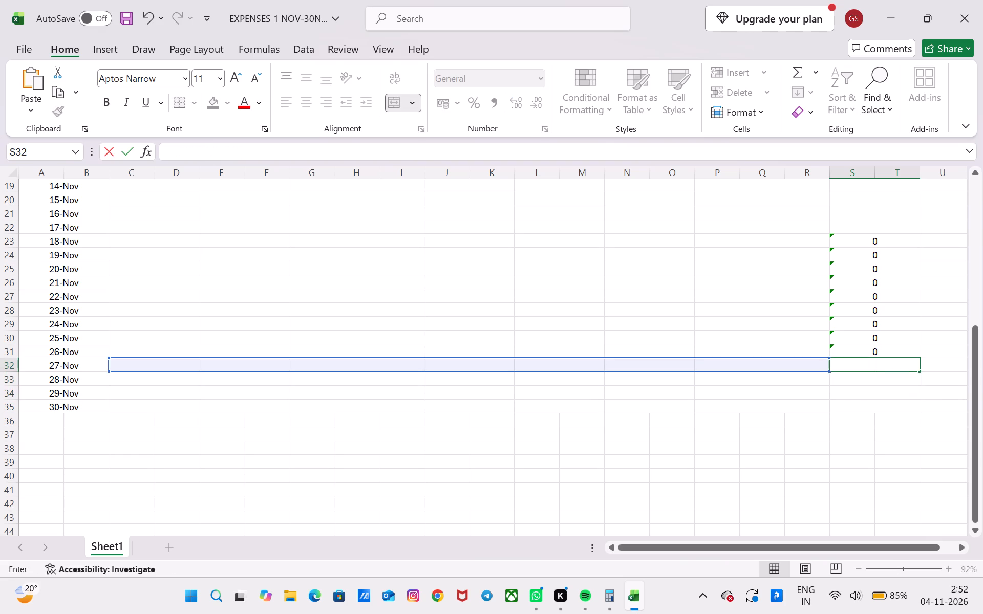
# Clear the total formulas from the TOTAL cells for 26-Nov back to 22-Nov.
pyautogui.click(902, 357)
pyautogui.press('BackSpace')
pyautogui.click(900, 354)
pyautogui.press('BackSpace')
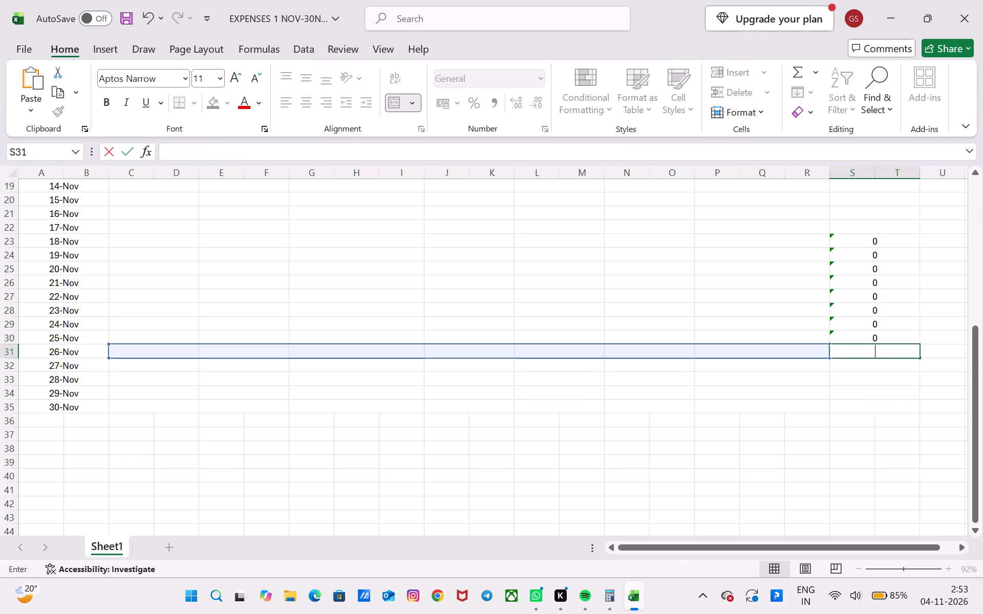
pyautogui.click(899, 340)
pyautogui.press('BackSpace')
pyautogui.click(899, 340)
pyautogui.press('BackSpace')
pyautogui.press('BackSpace')
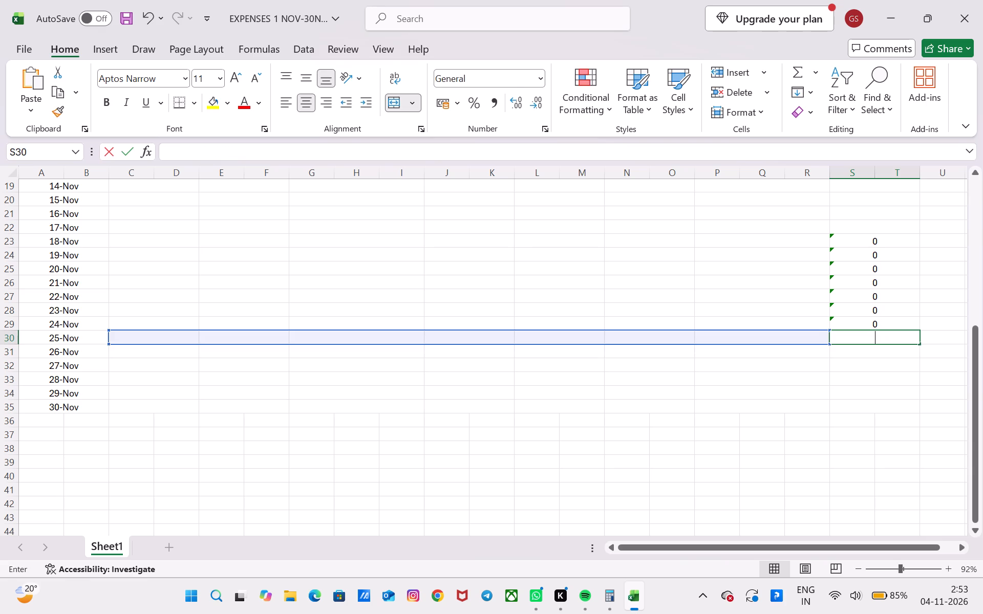
pyautogui.click(896, 325)
pyautogui.press('BackSpace')
pyautogui.press('BackSpace')
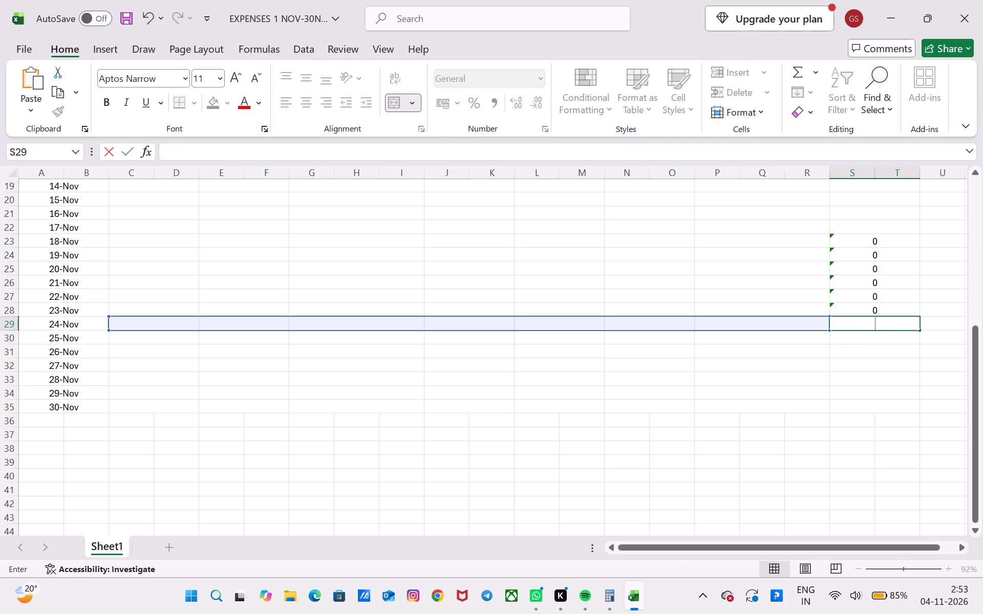
pyautogui.click(898, 308)
pyautogui.press('BackSpace')
pyautogui.press('BackSpace')
pyautogui.click(897, 294)
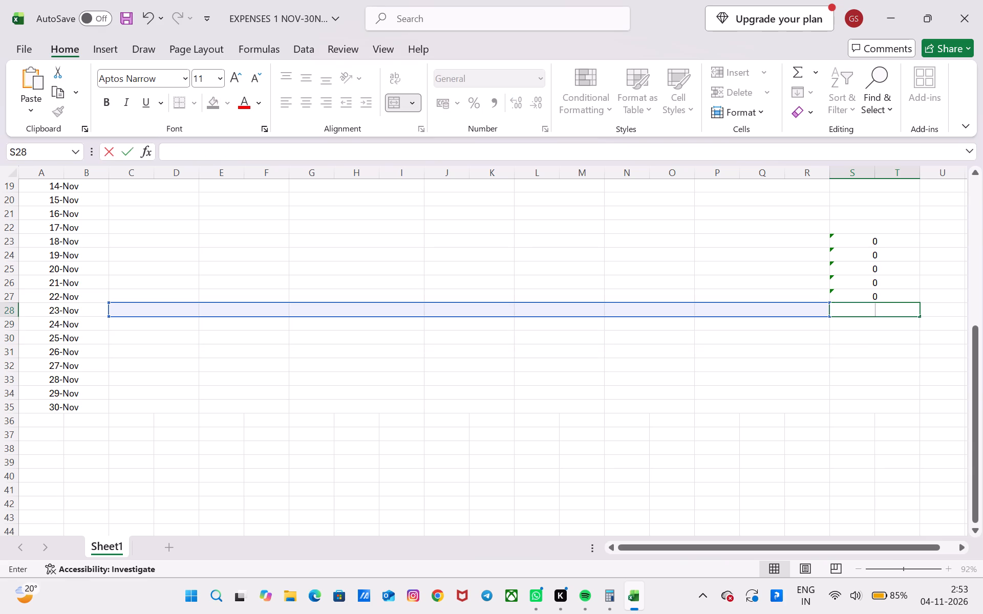
pyautogui.press('BackSpace')
pyautogui.press('BackSpace')
# Clear the remaining total formulas from the TOTAL cells for 21-Nov back to 18-Nov.
pyautogui.click(887, 286)
pyautogui.press('BackSpace')
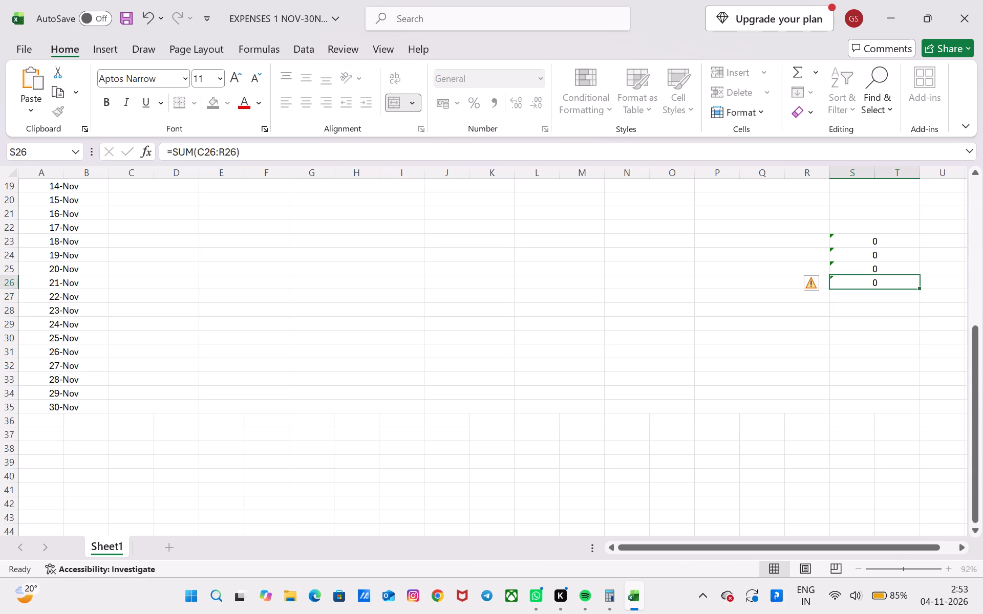
pyautogui.press('BackSpace')
pyautogui.press('BackSpace')
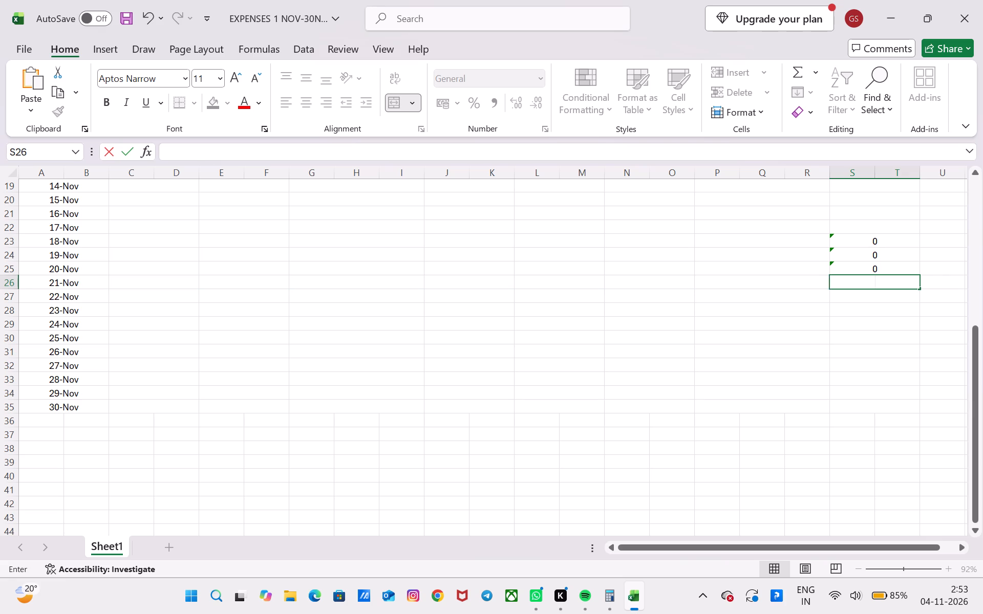
pyautogui.click(890, 270)
pyautogui.press('BackSpace')
pyautogui.press('BackSpace')
pyautogui.click(892, 259)
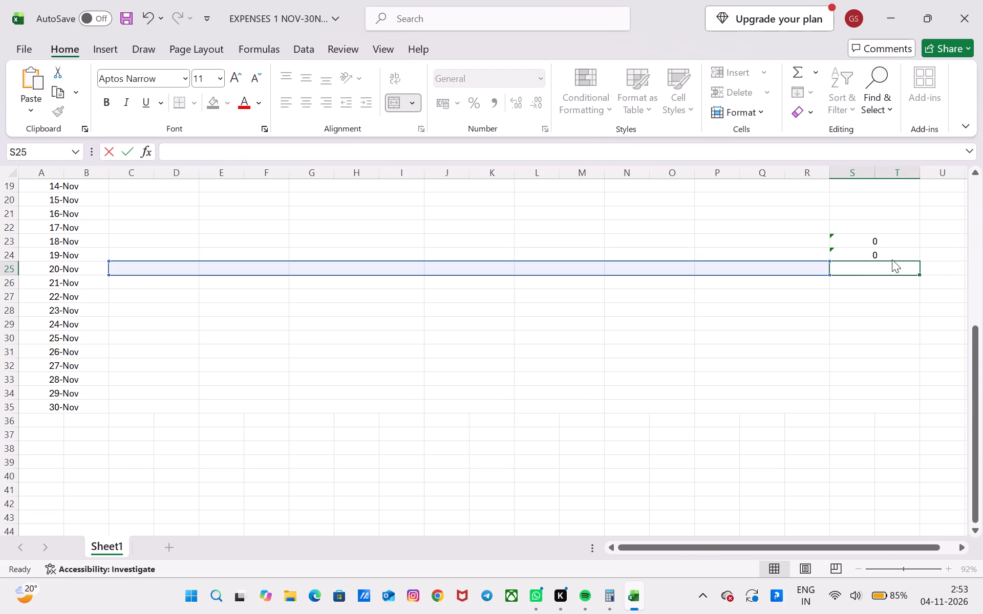
pyautogui.press('BackSpace')
pyautogui.click(892, 255)
pyautogui.press('BackSpace')
pyautogui.press('BackSpace')
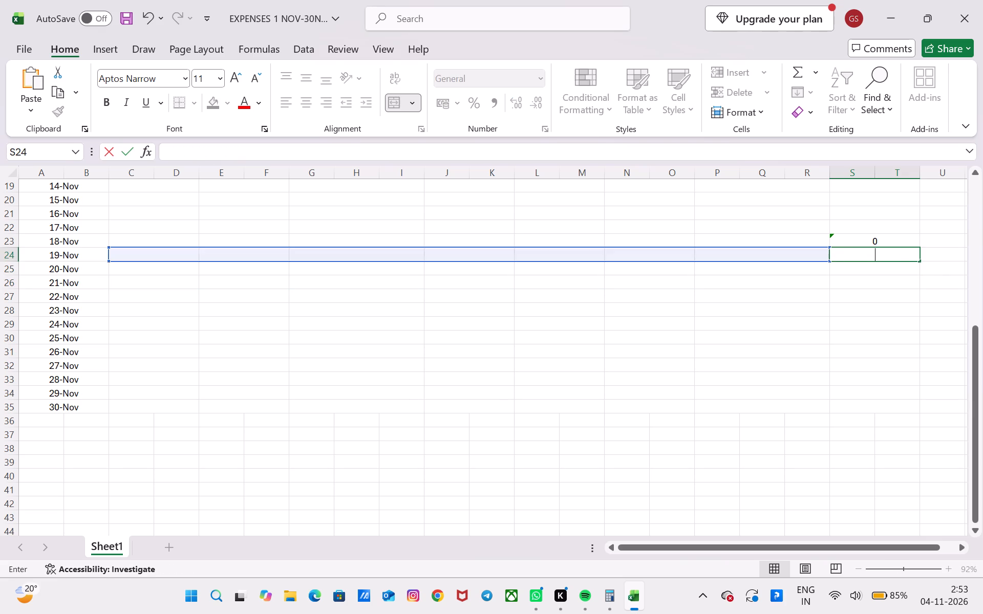
pyautogui.click(895, 245)
pyautogui.press('BackSpace')
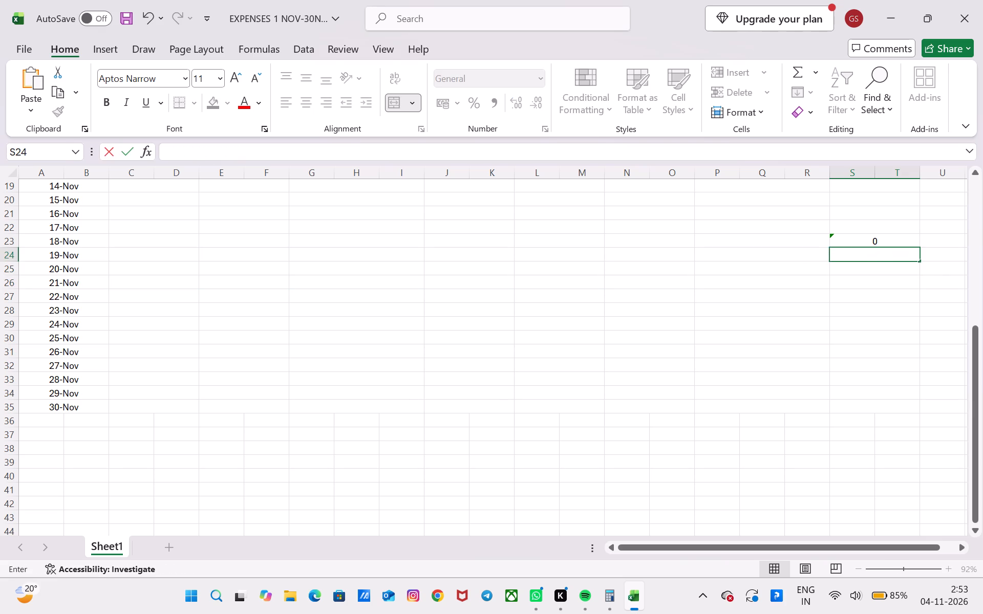
pyautogui.click(895, 239)
pyautogui.press('BackSpace')
pyautogui.scroll(8, 895, 239)
pyautogui.scroll(-1, 895, 239)
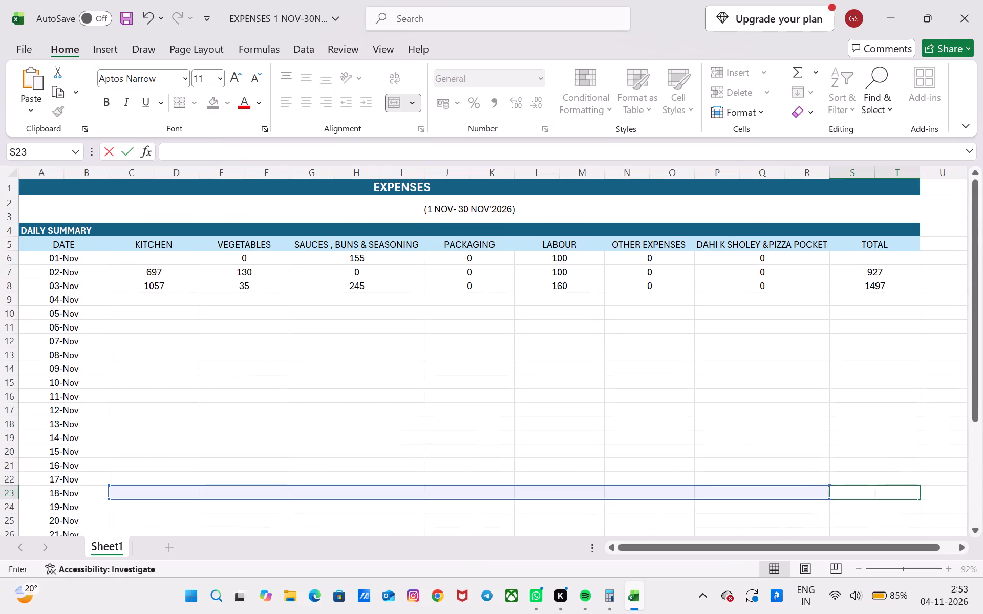
pyautogui.click(177, 302)
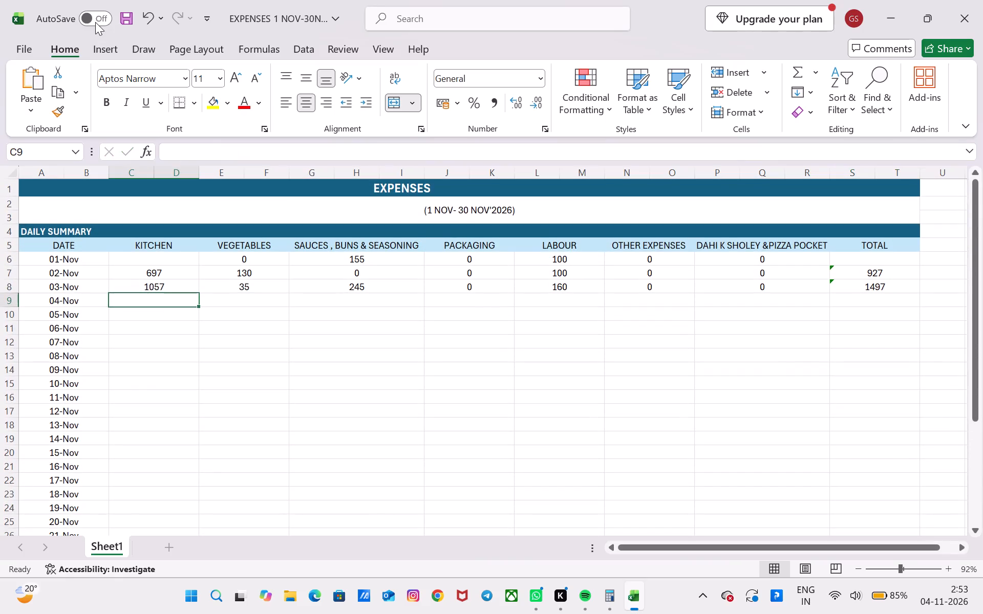
# Turn on AutoSave for the expenses workbook by uploading it to OneDrive - Personal.
pyautogui.click(90, 18)
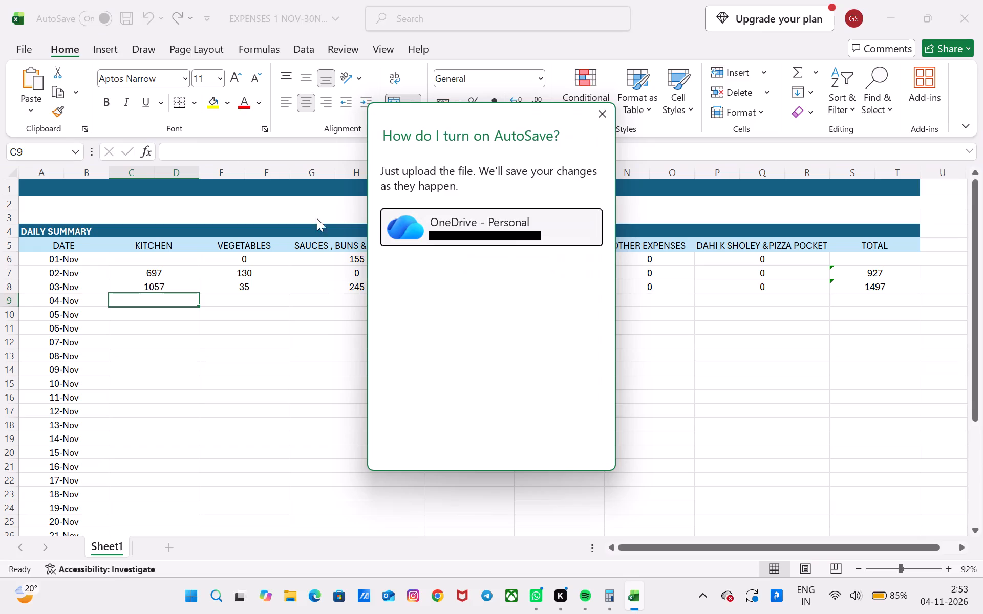
pyautogui.click(453, 232)
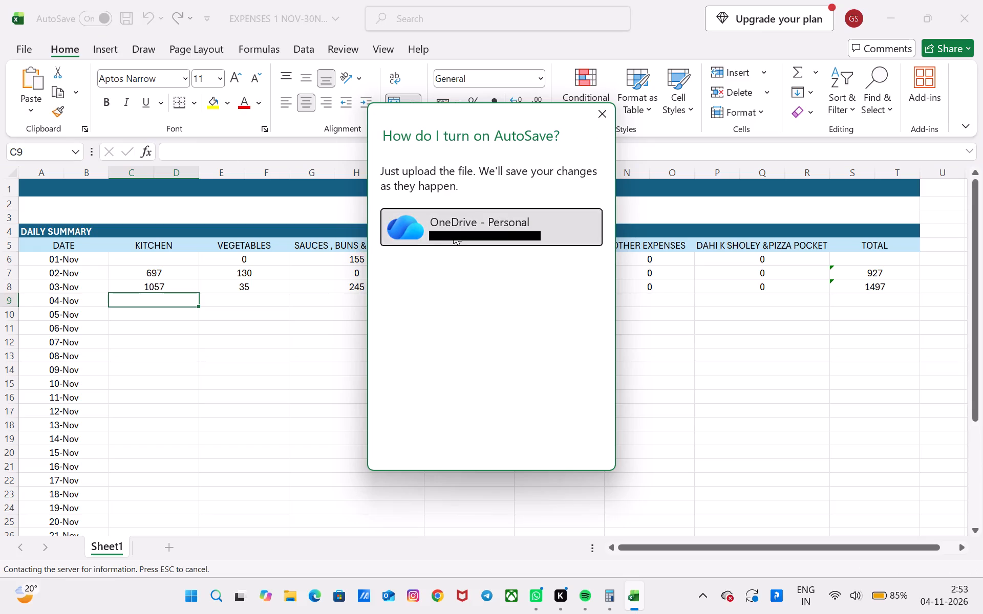
pyautogui.click(409, 225)
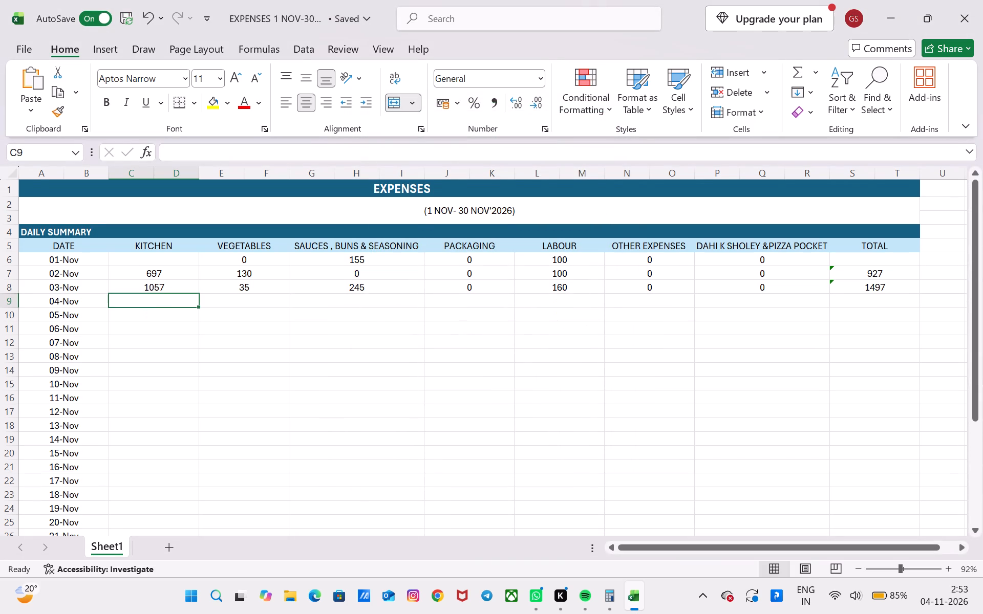
# Save the EXPENSES 1 NOV-30NOV workbook.
pyautogui.scroll(1, 267, 267)
pyautogui.hotkey('ctrl', 's')
pyautogui.hotkey('ctrl', 's')
pyautogui.hotkey('ctrl', 's')
# Close the EXPENSES 1 NOV-30NOV workbook and reopen its copy from the OneDrive - Personal Documents folder.
pyautogui.click(30, 48)
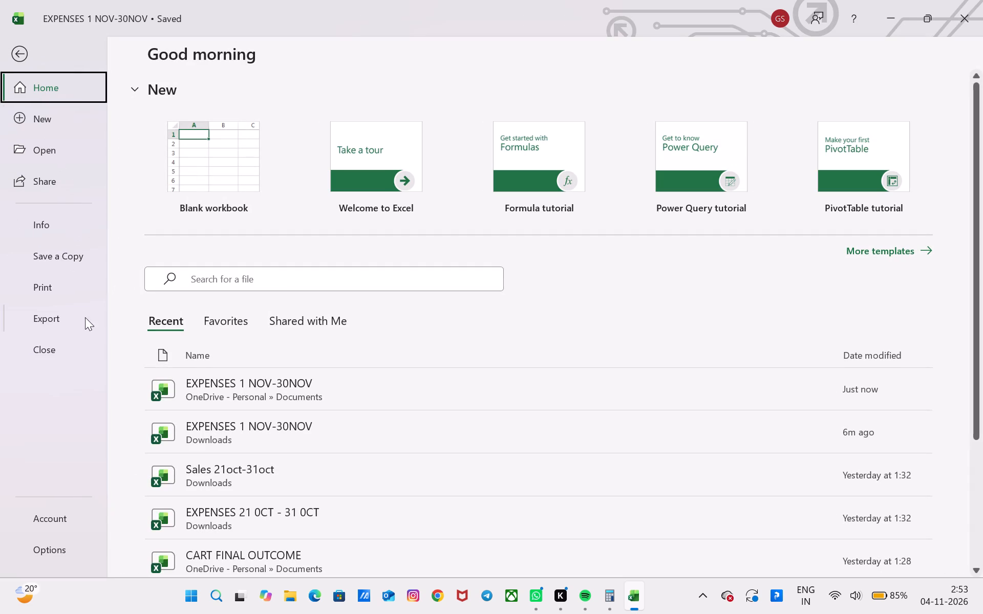
pyautogui.click(50, 352)
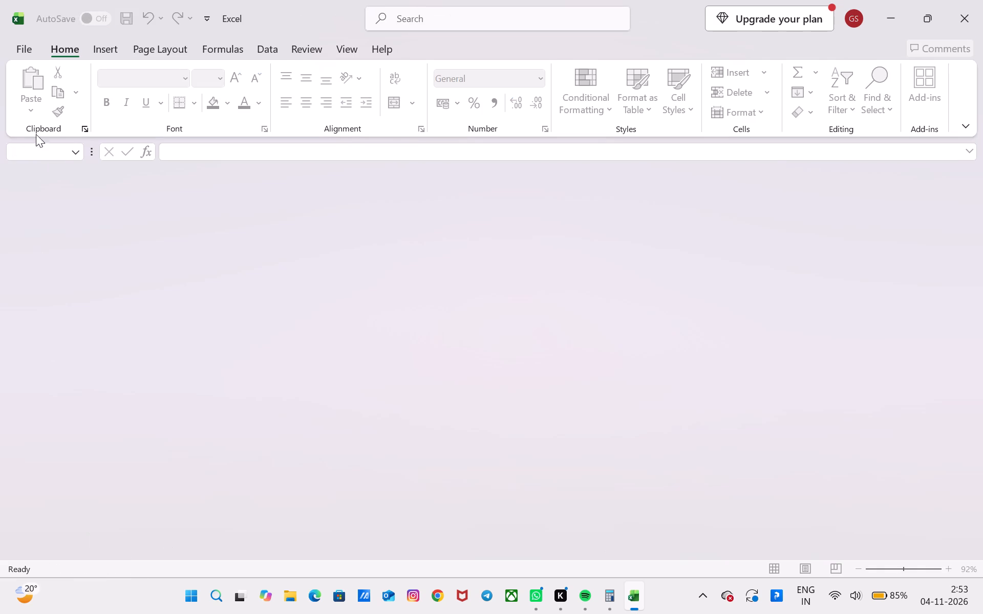
pyautogui.click(27, 54)
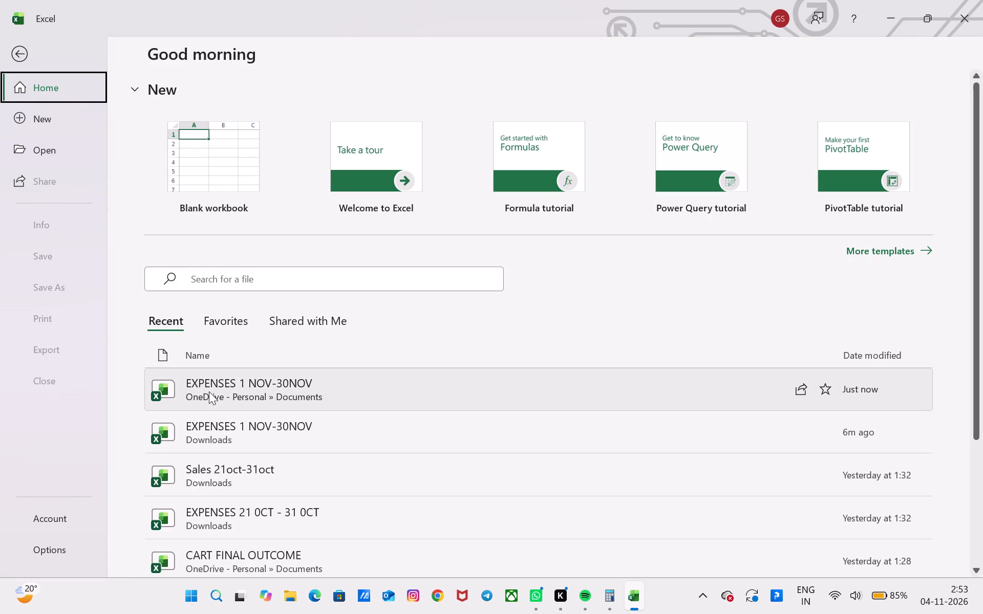
pyautogui.click(209, 391)
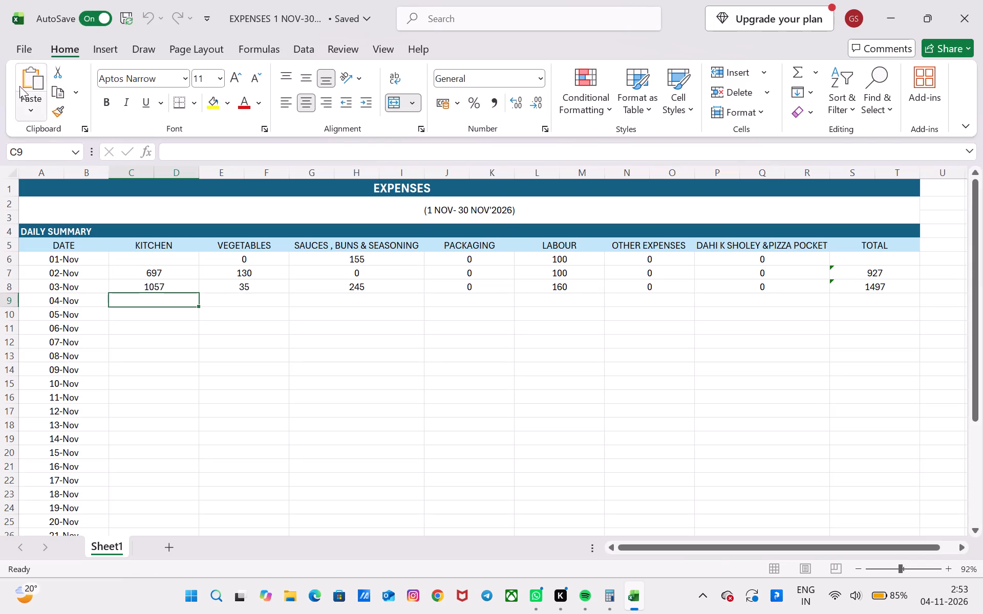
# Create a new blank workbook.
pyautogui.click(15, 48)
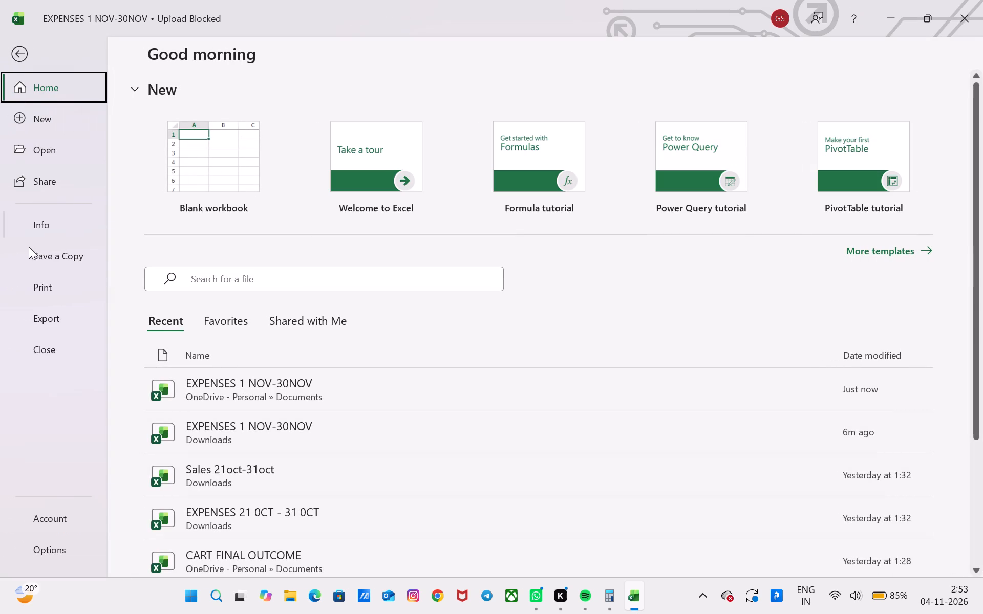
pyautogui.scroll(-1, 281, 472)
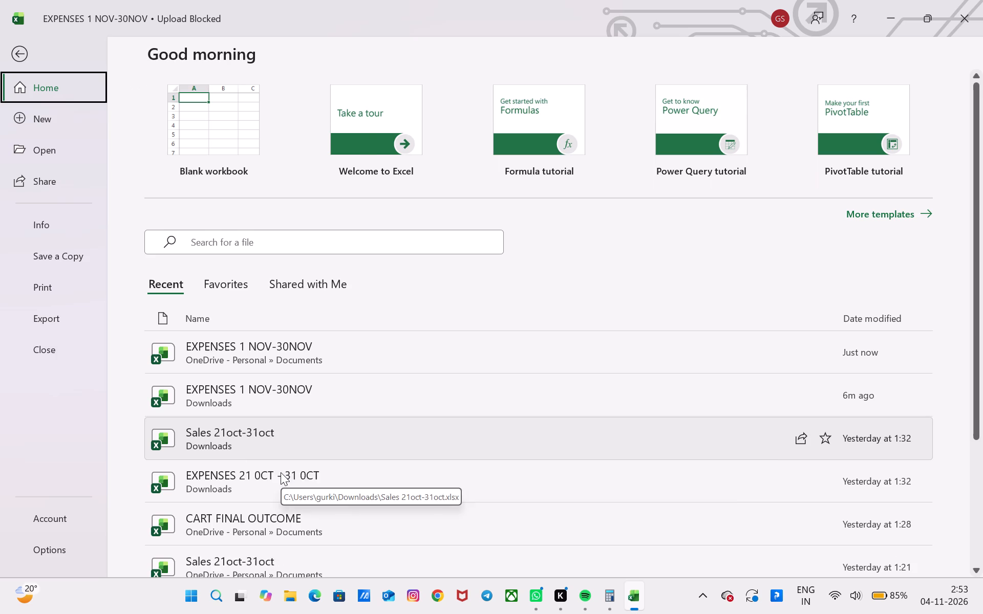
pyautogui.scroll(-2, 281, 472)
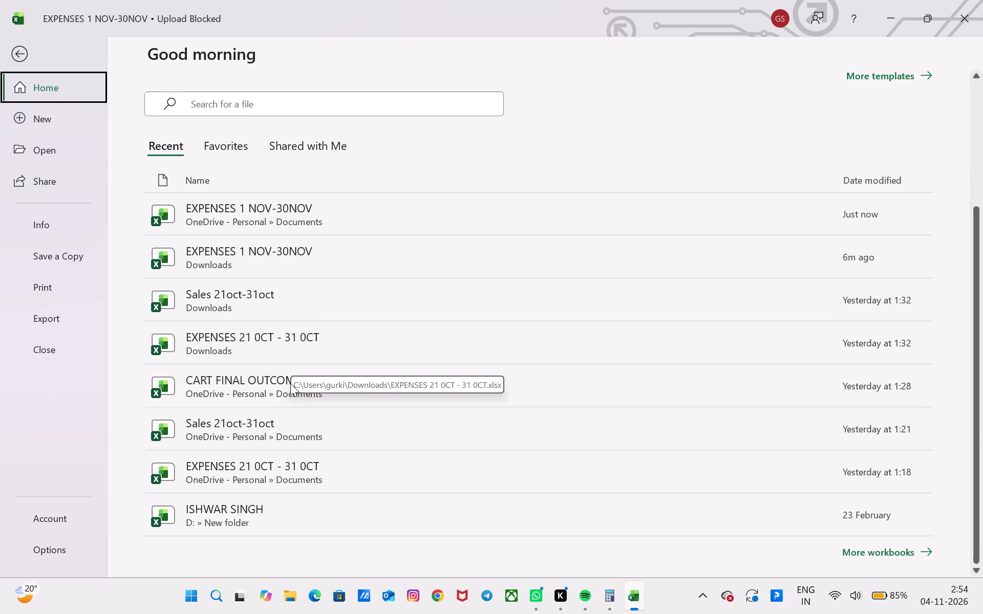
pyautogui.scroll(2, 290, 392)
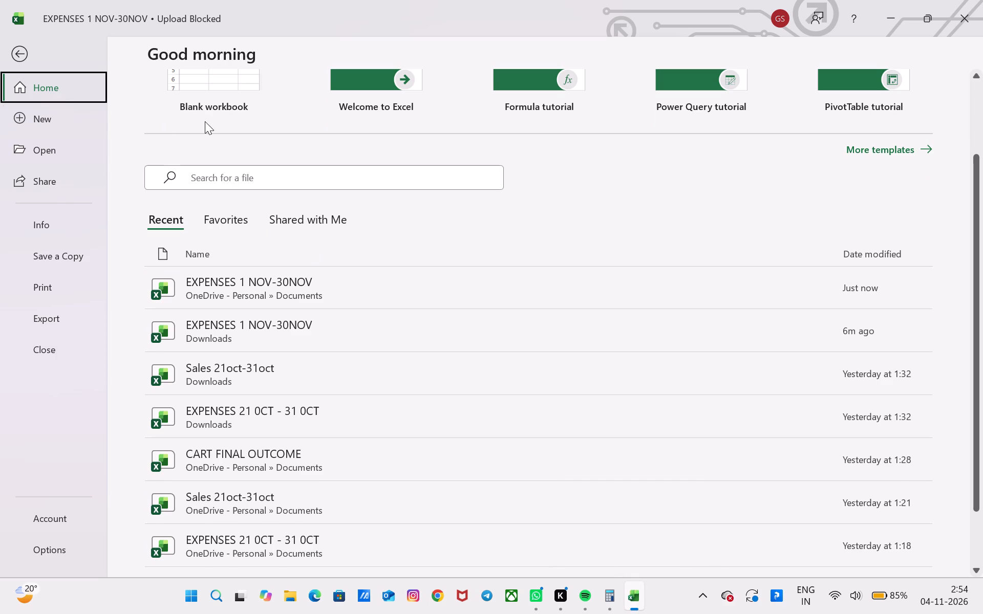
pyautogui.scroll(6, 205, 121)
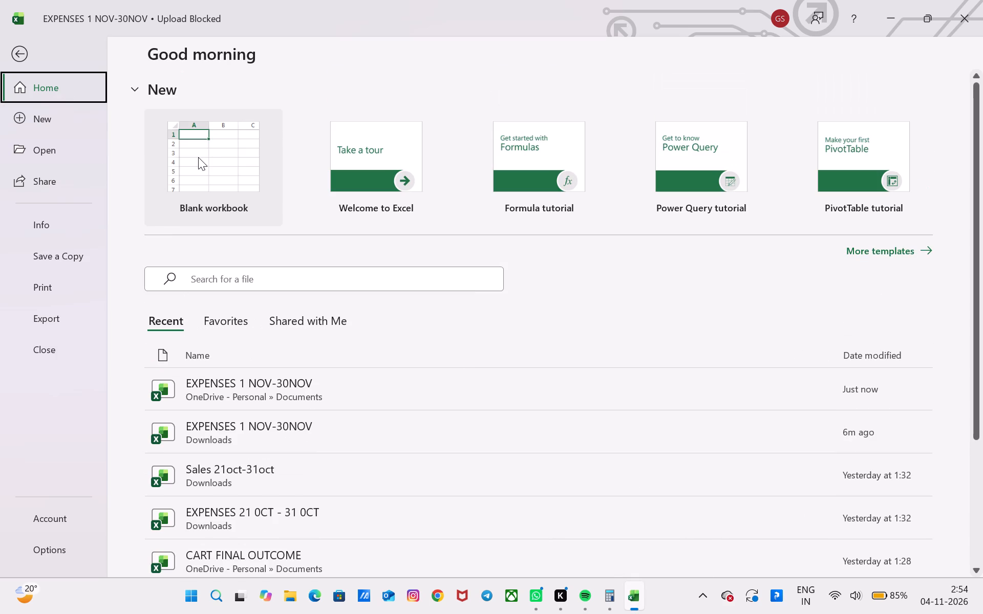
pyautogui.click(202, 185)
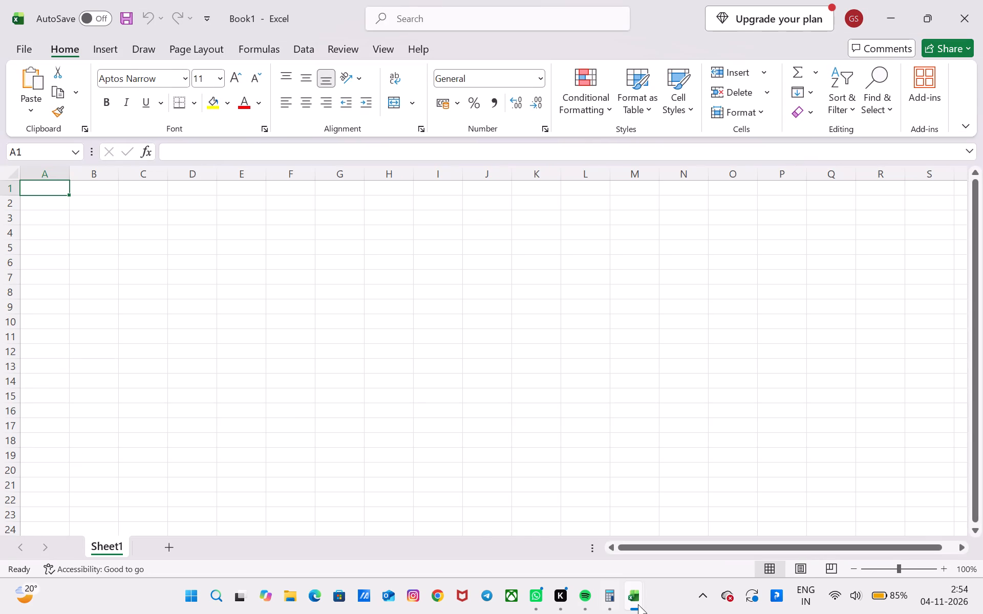
# Switch back to the expenses workbook and examine the layout of its title, date range and summary heading rows across columns A to T.
pyautogui.click(558, 530)
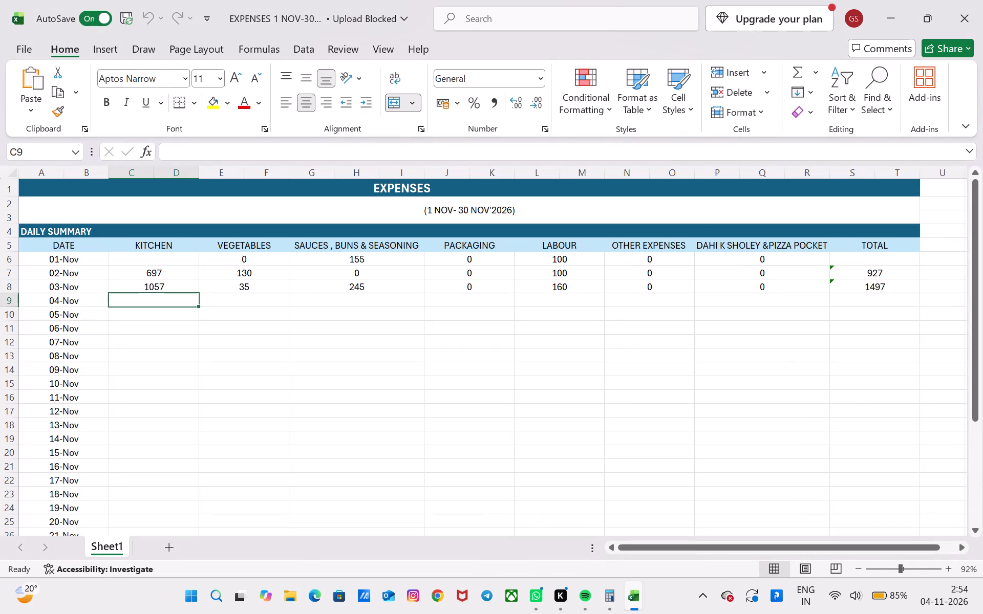
pyautogui.moveTo(24, 184); pyautogui.dragTo(48, 191)
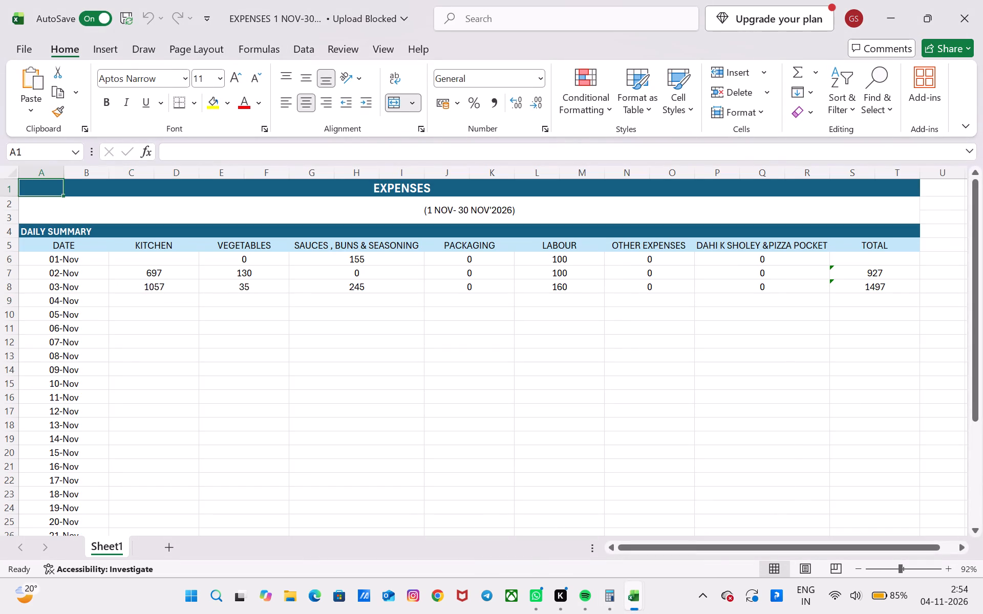
pyautogui.moveTo(48, 191); pyautogui.dragTo(707, 205)
pyautogui.hscroll(2, 343, 198)
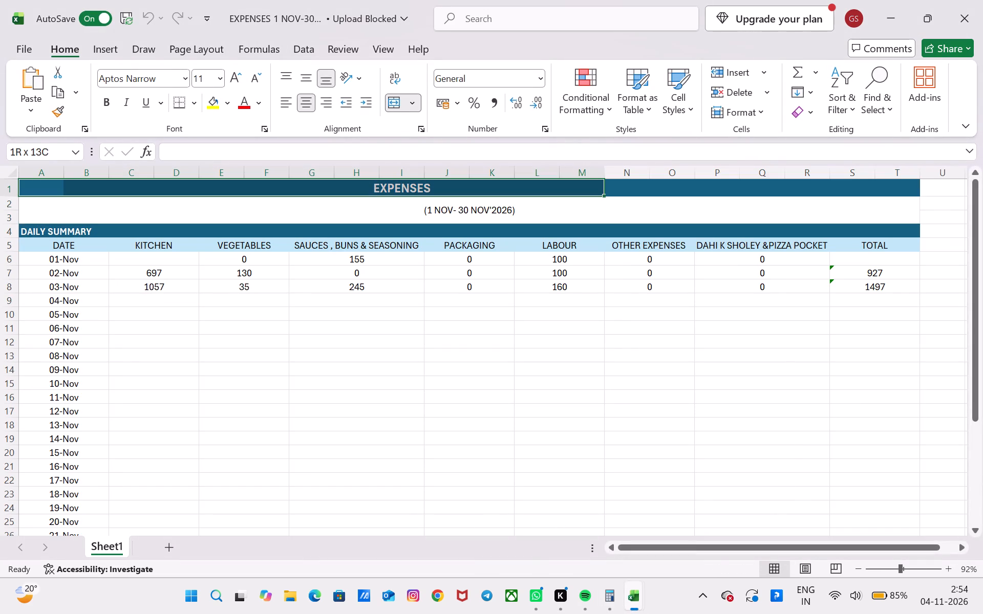
pyautogui.moveTo(707, 205); pyautogui.dragTo(873, 213)
pyautogui.hscroll(1, 731, 198)
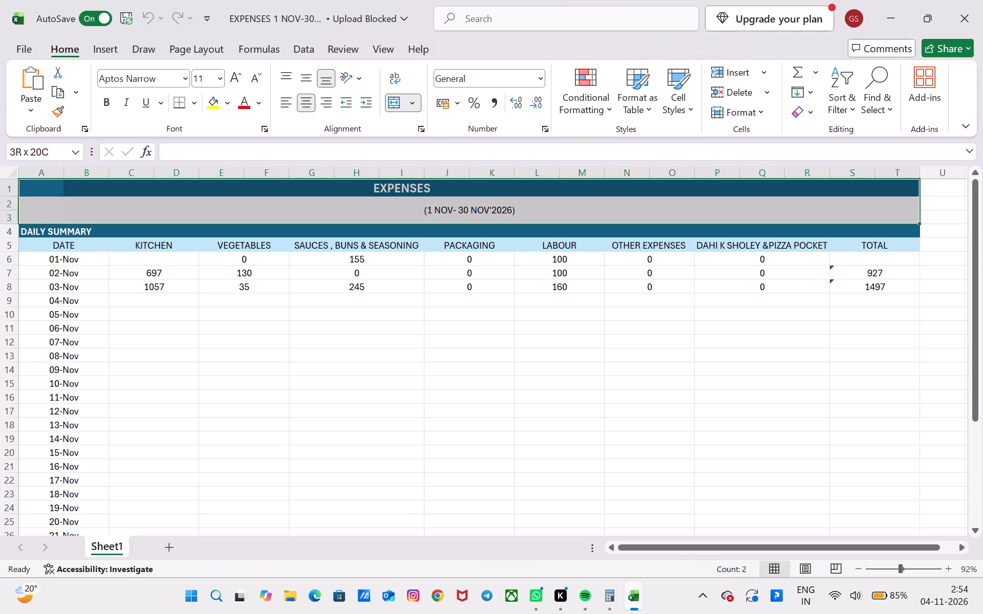
pyautogui.moveTo(873, 213); pyautogui.dragTo(875, 230)
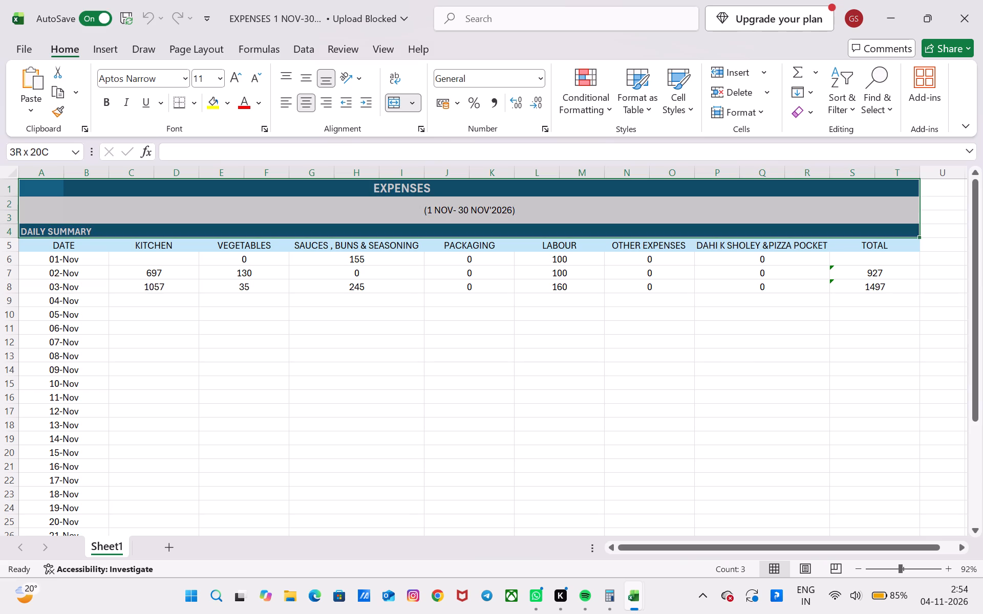
pyautogui.moveTo(875, 230); pyautogui.dragTo(816, 199)
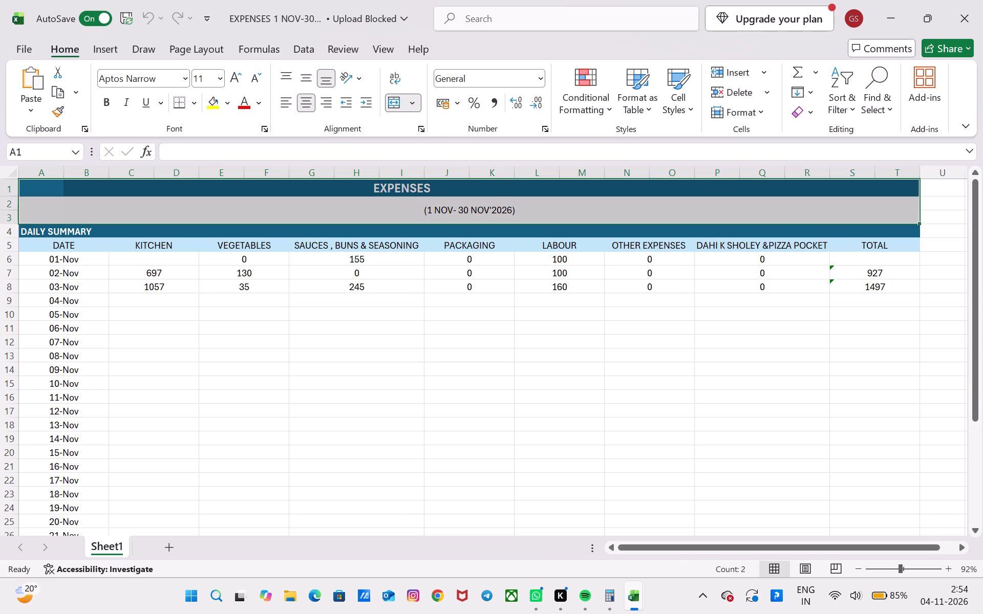
# Open the Sales 21oct-31oct workbook from Downloads and examine the layout of its title, date range and column heading rows.
pyautogui.click(16, 43)
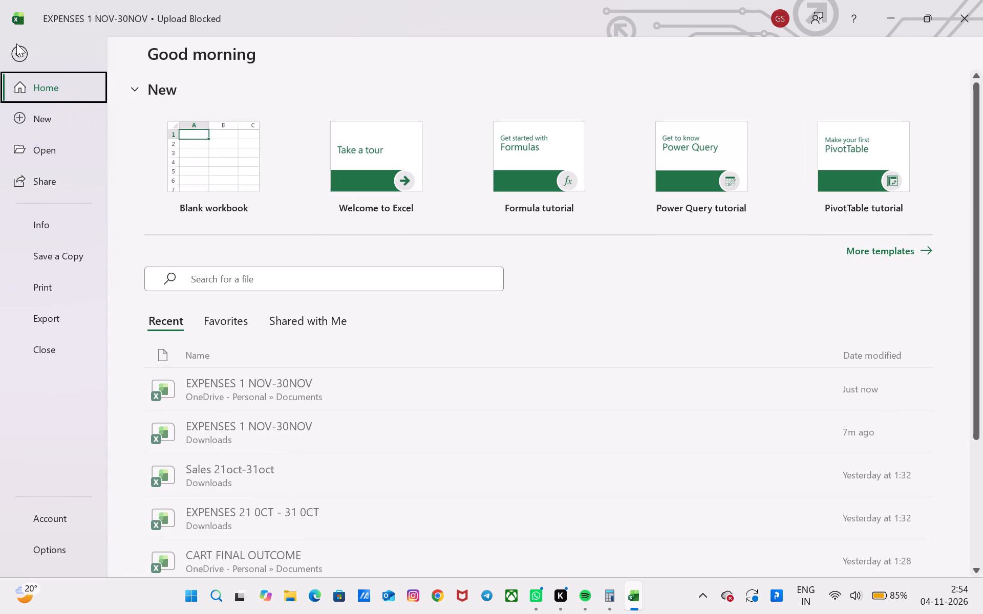
pyautogui.scroll(-1, 285, 436)
pyautogui.click(267, 435)
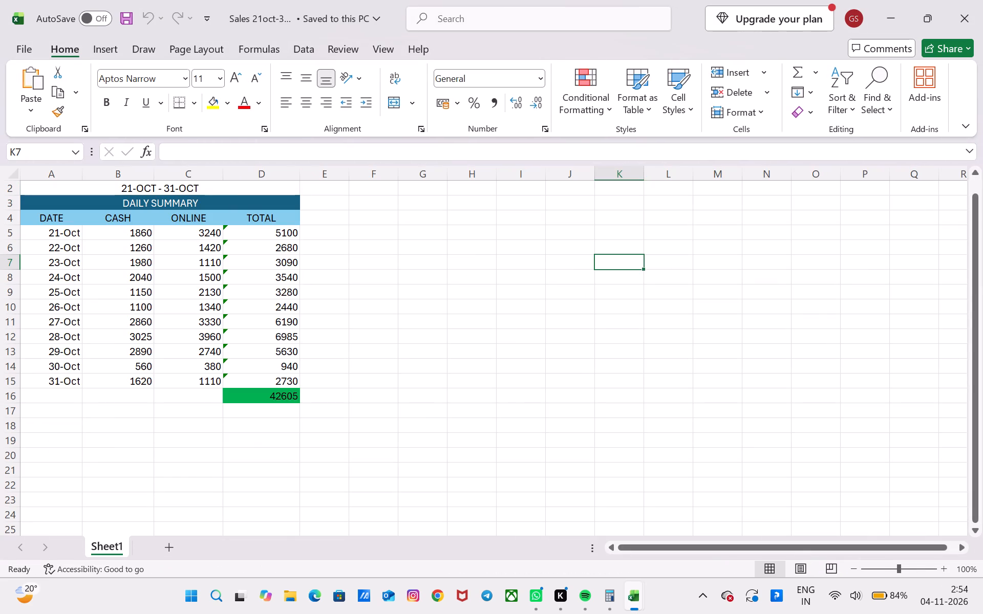
pyautogui.moveTo(26, 189); pyautogui.dragTo(198, 221)
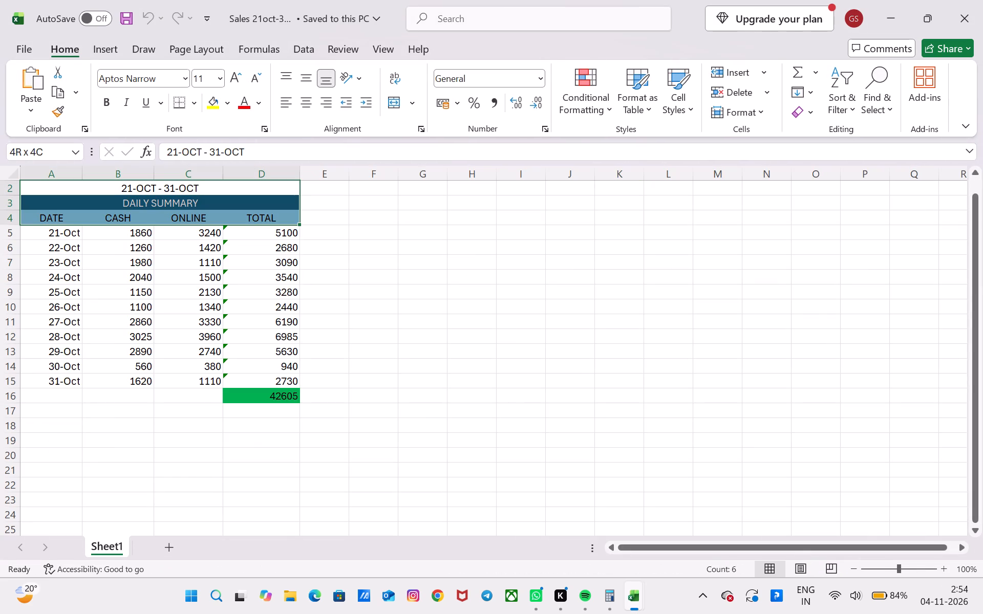
pyautogui.moveTo(198, 221); pyautogui.dragTo(7, 100)
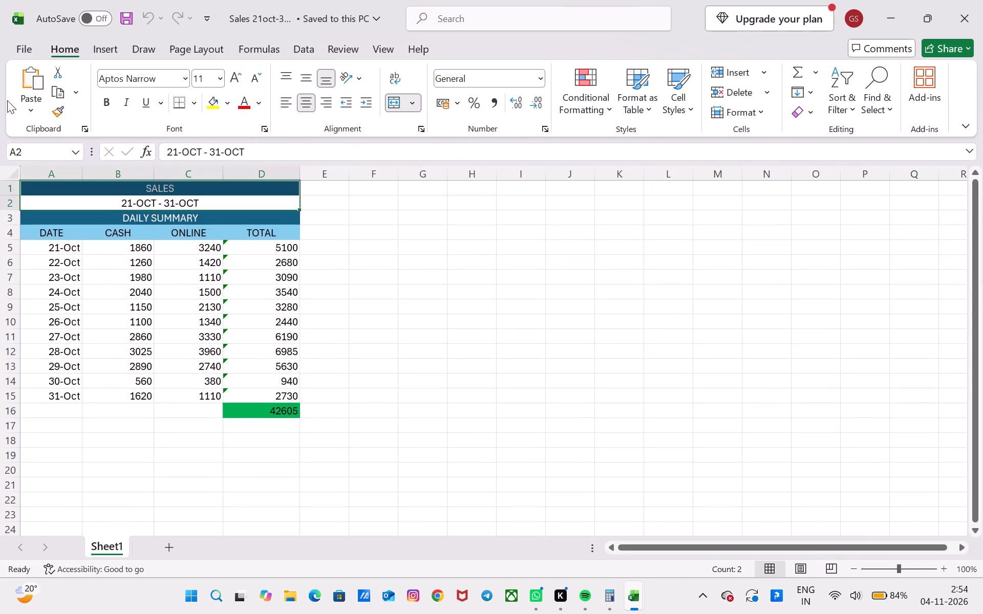
# Create a new blank workbook for the sales sheet.
pyautogui.click(28, 52)
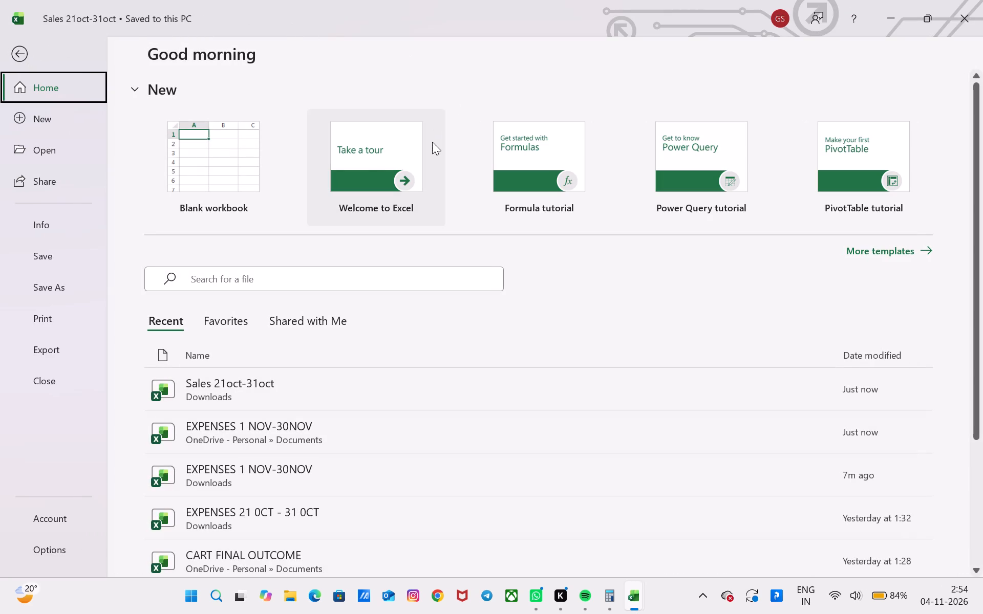
pyautogui.click(233, 160)
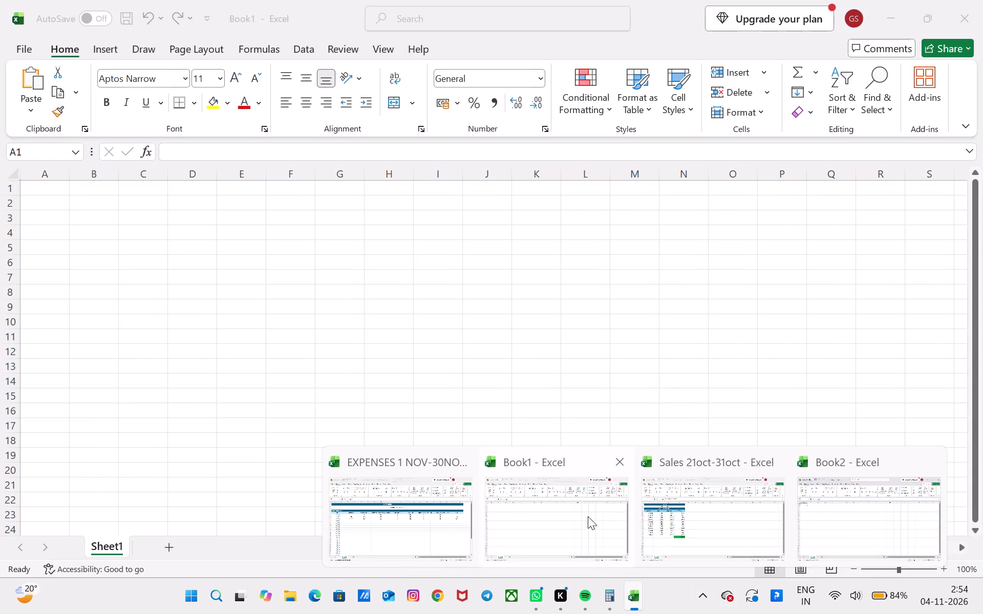
# Close the first unused blank workbook and the Sales 21oct-31oct workbook, and return to the newest blank workbook.
pyautogui.click(616, 465)
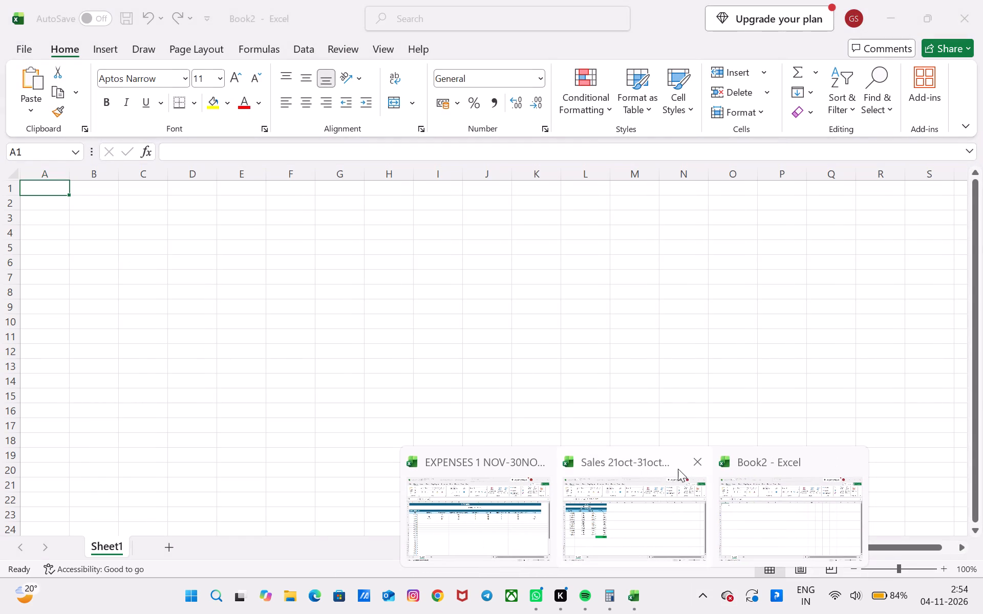
pyautogui.click(695, 464)
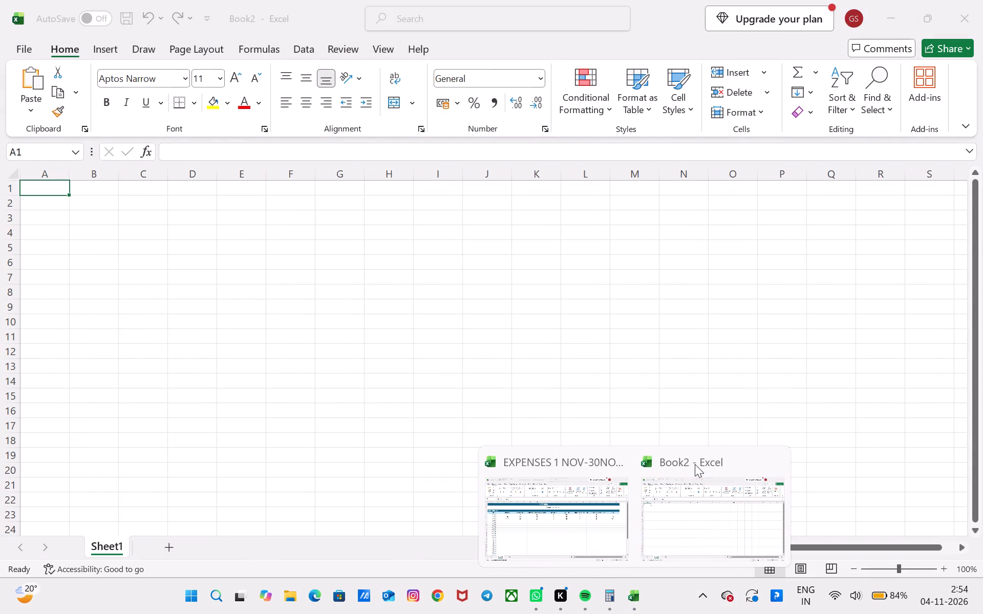
pyautogui.click(718, 508)
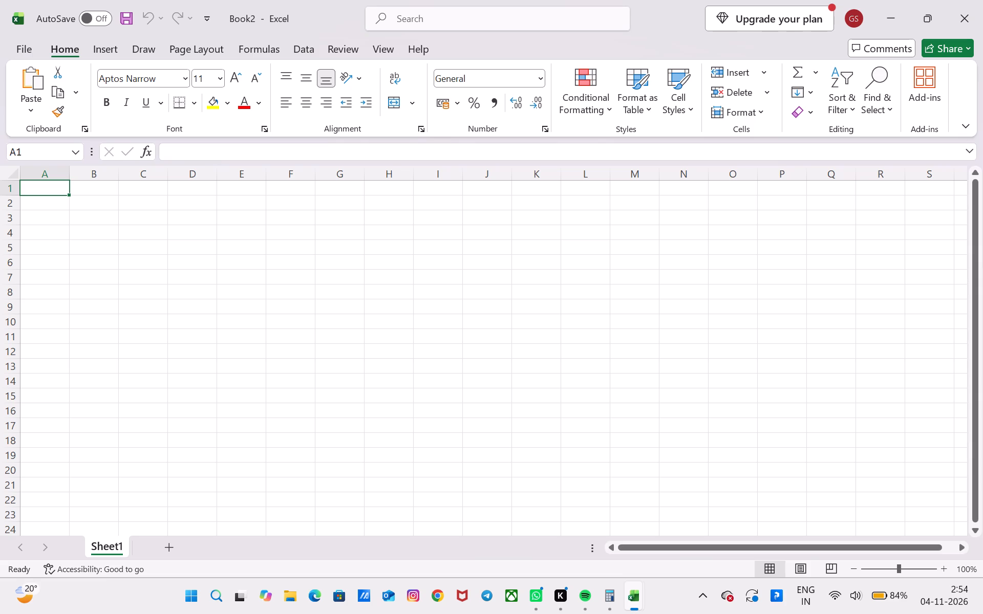
# Merge and center cells A1 to H1 of the blank sheet as the title row.
pyautogui.moveTo(69, 192); pyautogui.dragTo(523, 219)
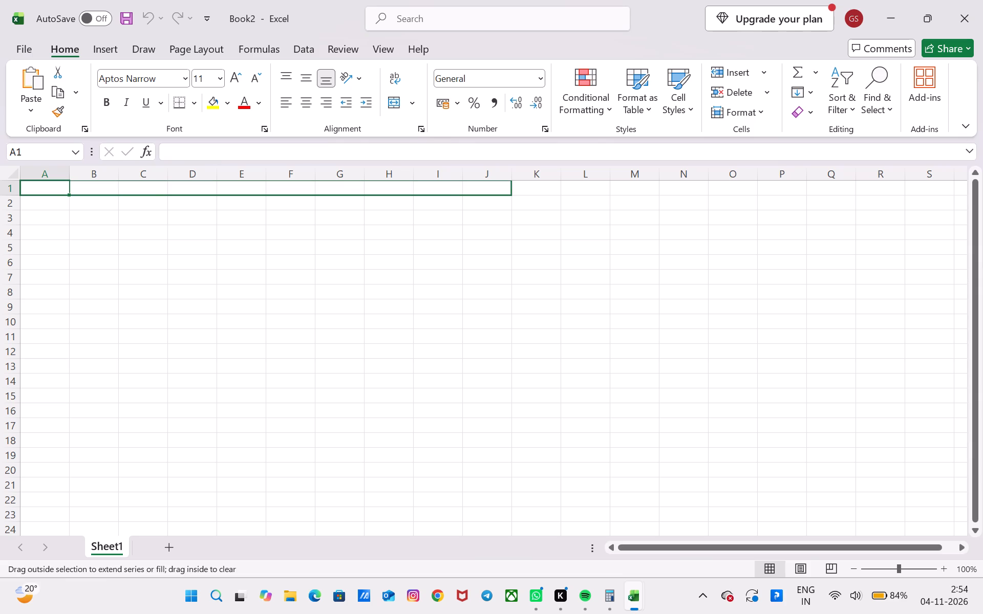
pyautogui.moveTo(523, 219); pyautogui.dragTo(448, 204)
pyautogui.hscroll(-1, 517, 215)
pyautogui.moveTo(448, 204); pyautogui.dragTo(378, 196)
pyautogui.hscroll(-1, 448, 204)
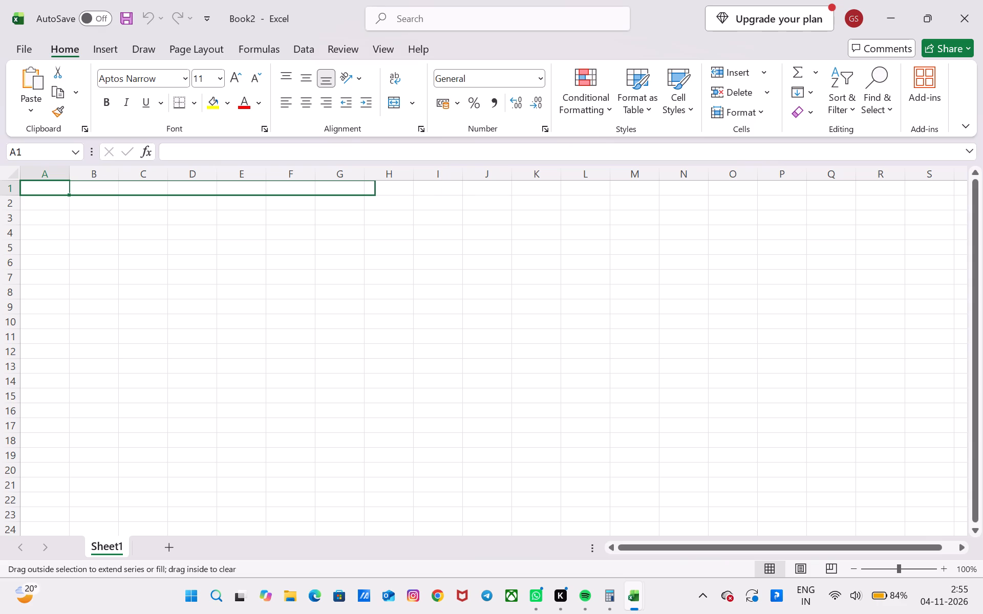
pyautogui.hscroll(-1, 378, 196)
pyautogui.moveTo(378, 196); pyautogui.dragTo(401, 193)
pyautogui.hscroll(-2, 401, 193)
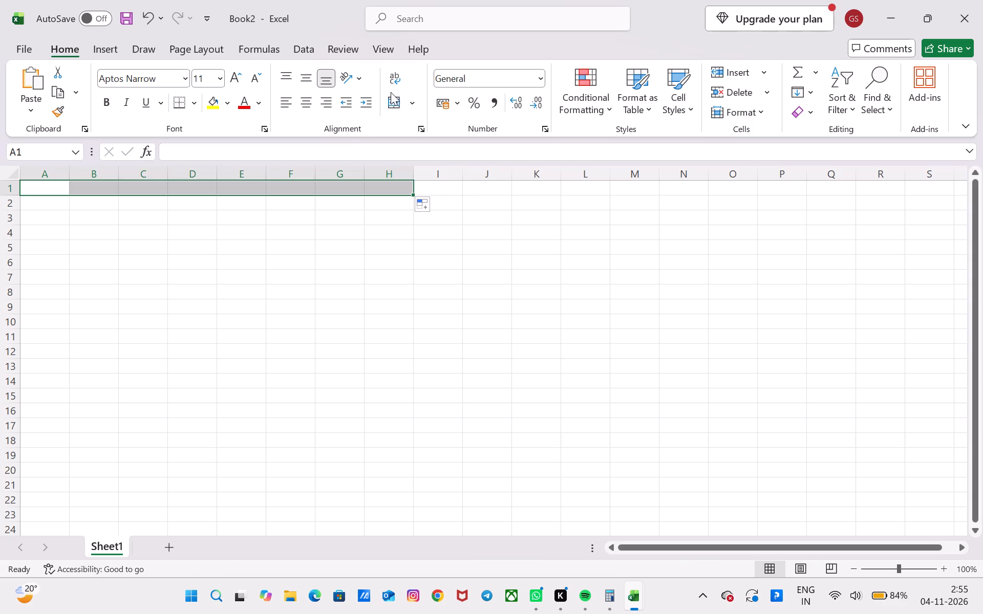
pyautogui.click(391, 97)
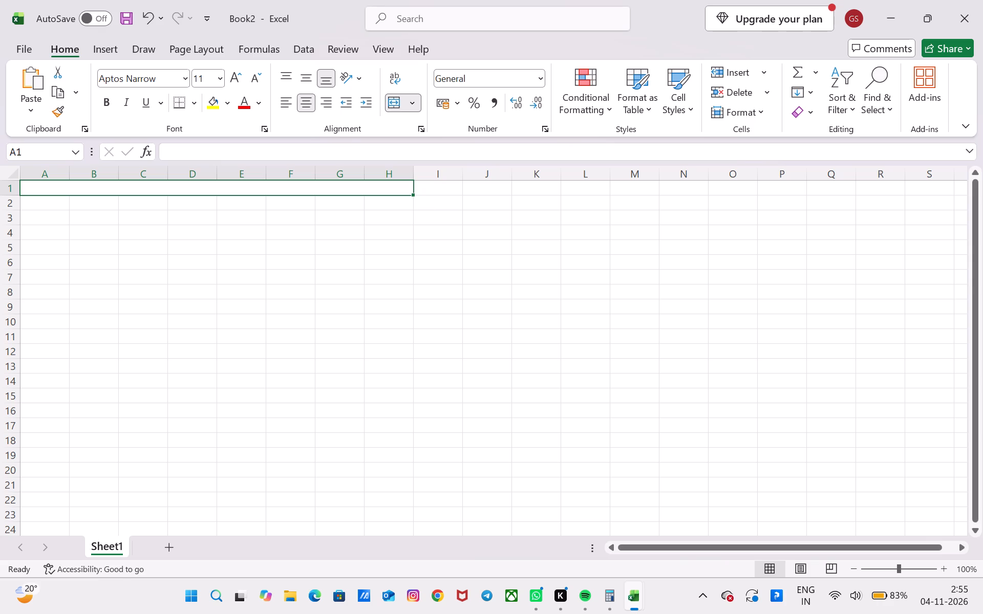
# Enter SALES as the title in the merged cell of row 1.
pyautogui.click(229, 152)
pyautogui.press('s')
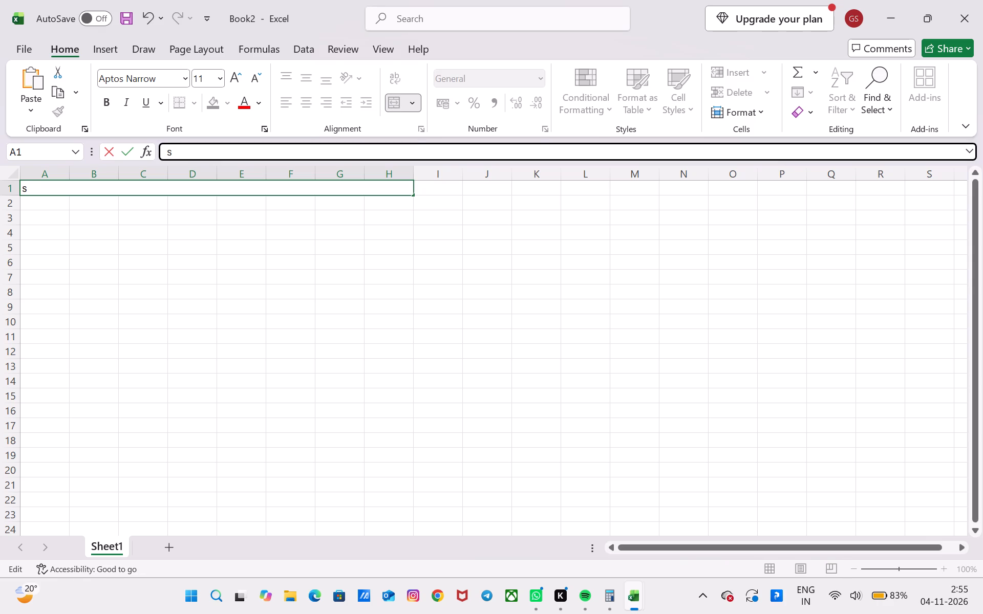
pyautogui.write('le')
pyautogui.press('BackSpace')
pyautogui.press('BackSpace')
pyautogui.write('SALES')
pyautogui.press('Return')
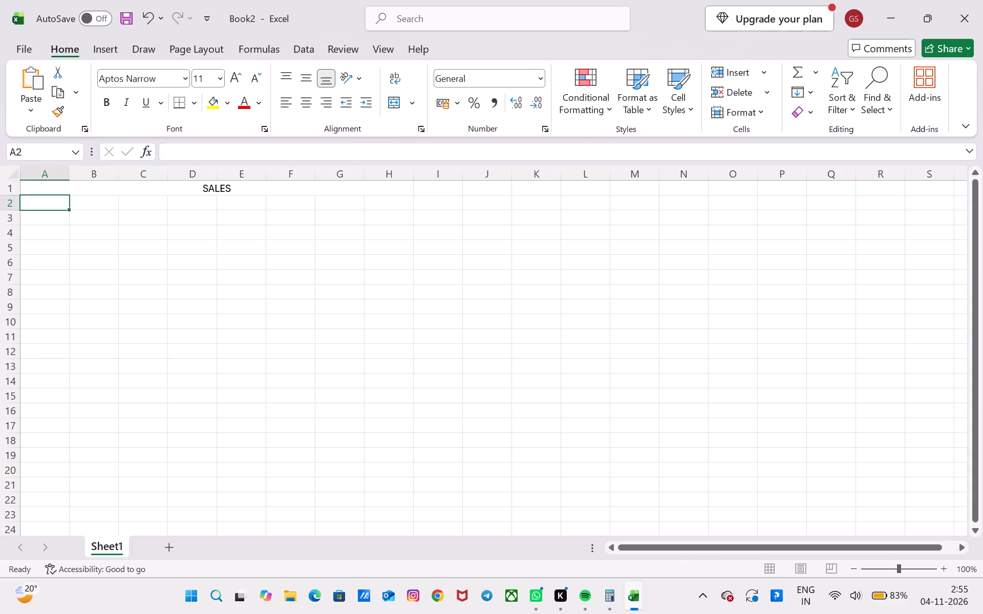
# Format the SALES title text in the merged row 1 as white and bold.
pyautogui.click(129, 192)
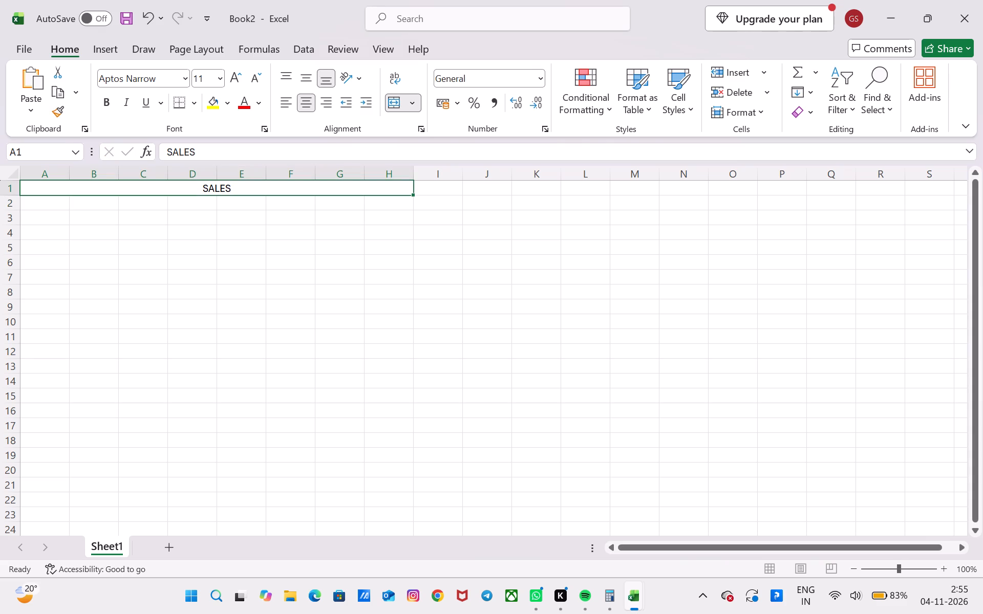
pyautogui.moveTo(232, 190); pyautogui.dragTo(241, 189)
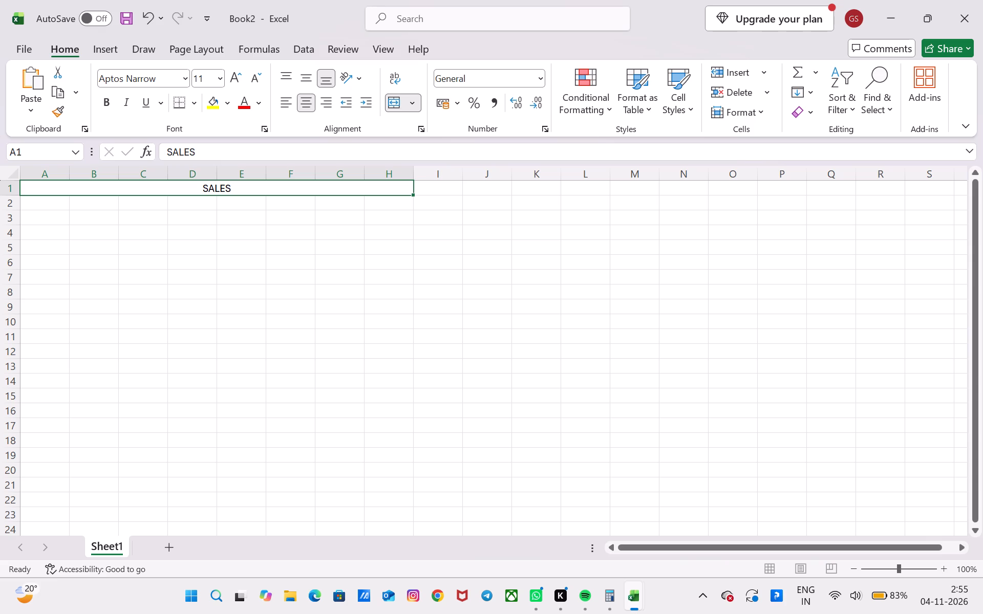
pyautogui.moveTo(241, 189); pyautogui.dragTo(241, 189)
pyautogui.click(241, 189)
pyautogui.moveTo(241, 189); pyautogui.dragTo(194, 192)
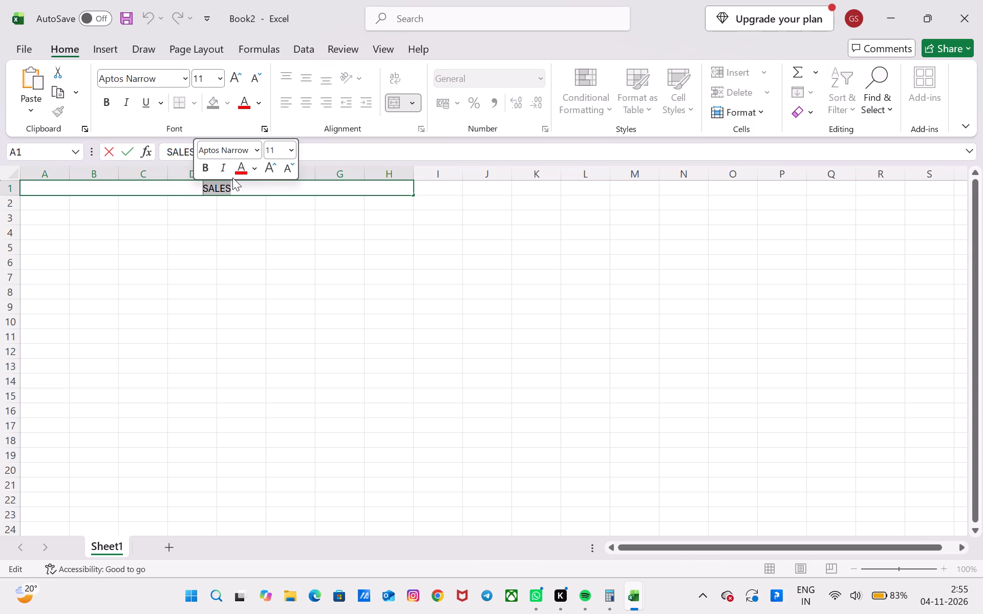
pyautogui.click(252, 166)
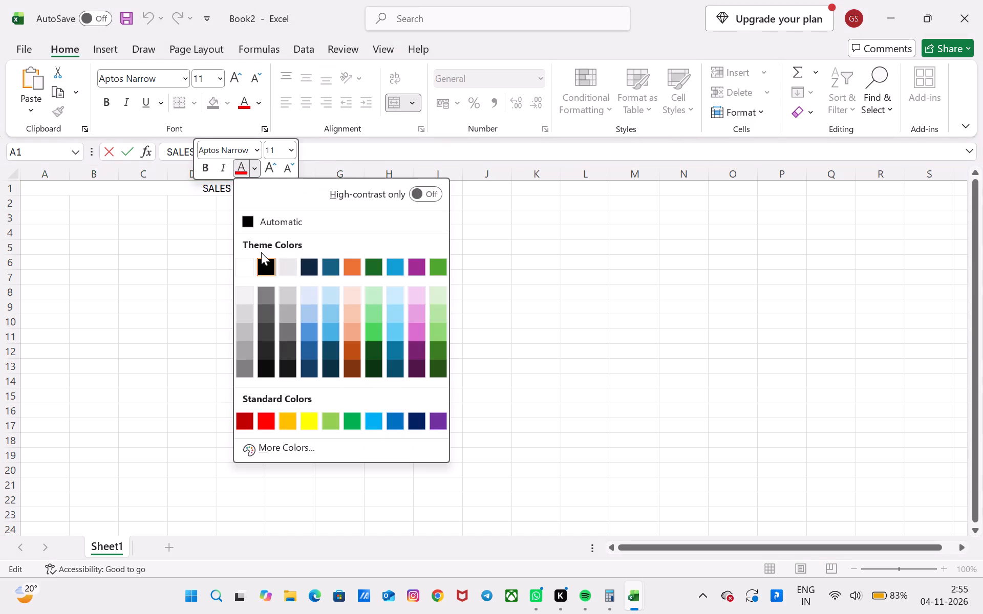
pyautogui.click(246, 264)
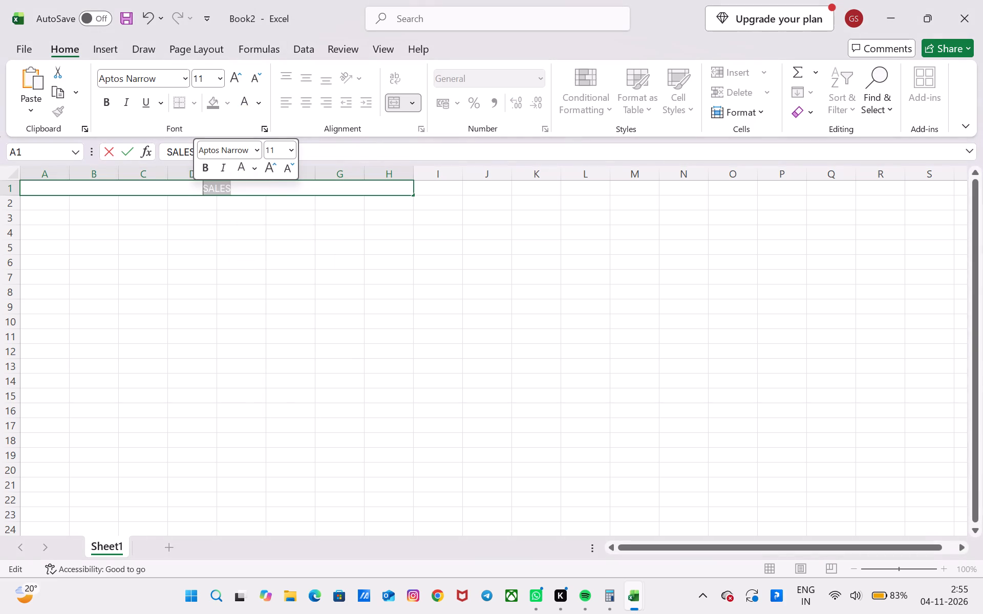
pyautogui.click(202, 165)
pyautogui.click(119, 205)
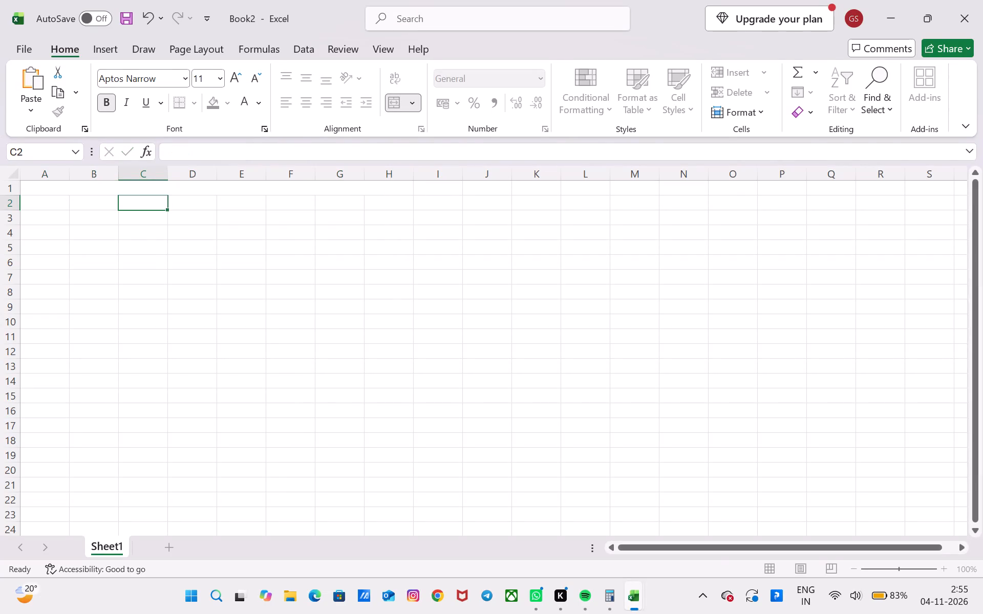
# Fill the merged SALES title cell with the dark teal theme colour.
pyautogui.click(148, 187)
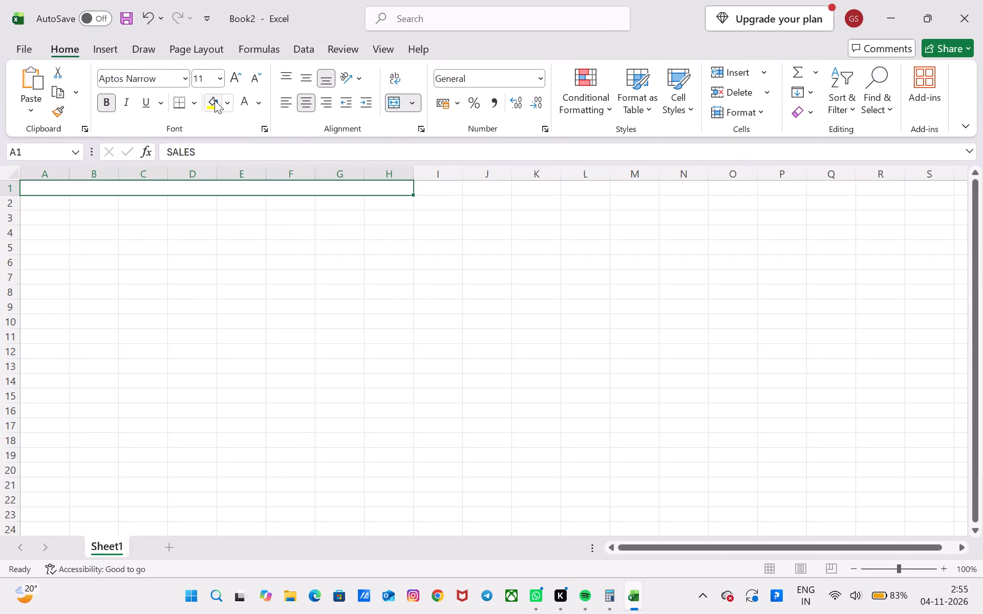
pyautogui.moveTo(223, 99); pyautogui.dragTo(297, 173)
pyautogui.click(297, 173)
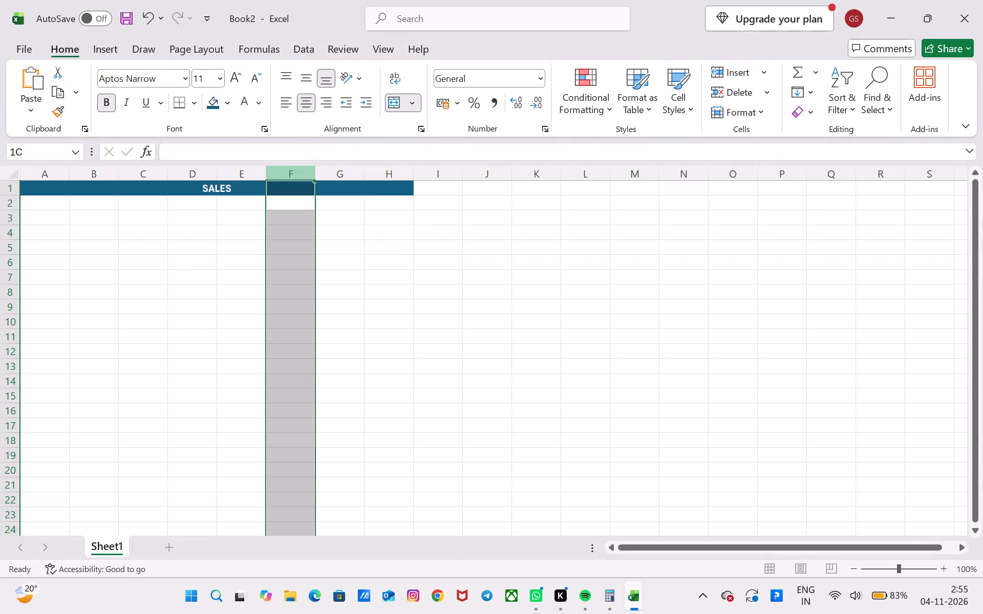
# Merge and center cells A2 to H2 beneath the title.
pyautogui.click(54, 205)
pyautogui.moveTo(54, 205); pyautogui.dragTo(267, 208)
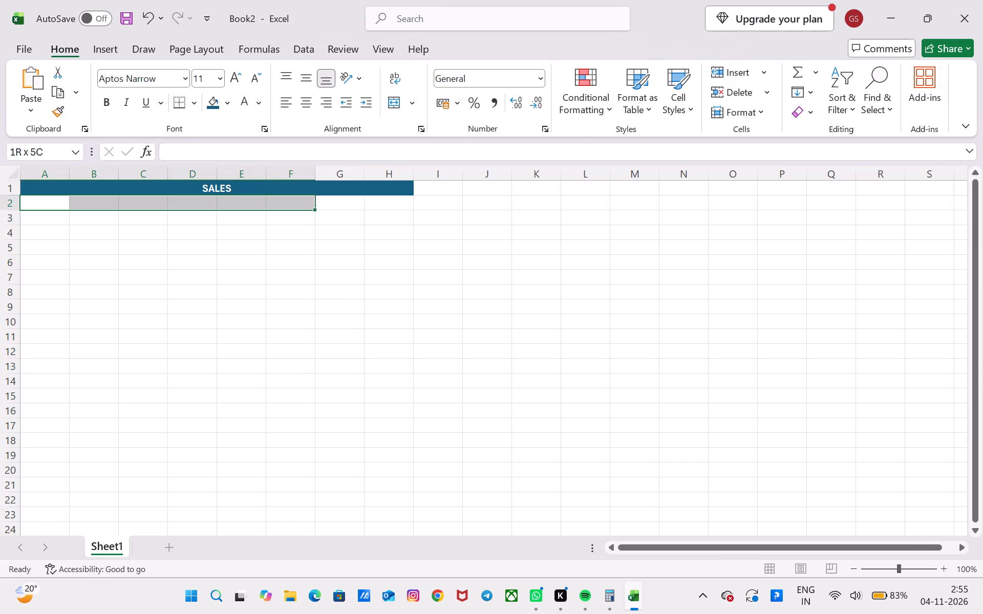
pyautogui.moveTo(267, 208); pyautogui.dragTo(387, 208)
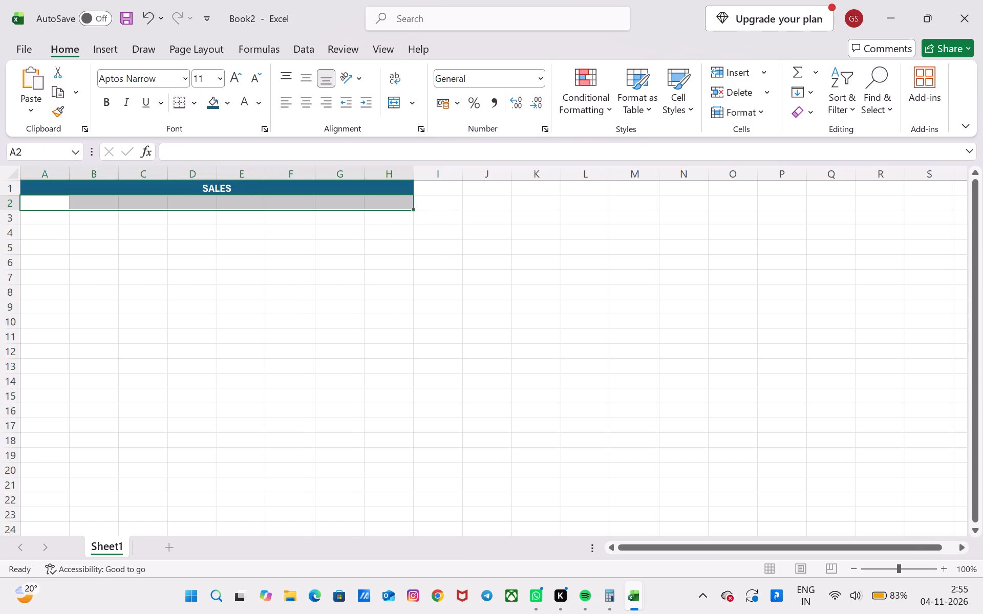
pyautogui.click(388, 97)
# Enter the period 1 NOV - 30 NOV '26 in the merged cell of row 2.
pyautogui.click(234, 156)
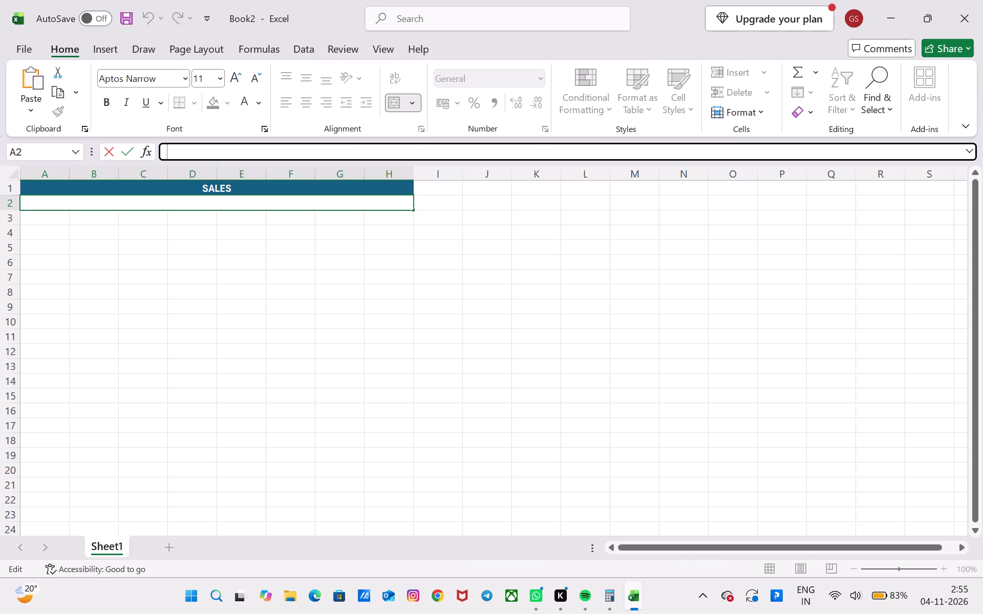
pyautogui.press('1')
pyautogui.write('-NOV')
pyautogui.press('space')
pyautogui.press('-')
pyautogui.press('BackSpace')
pyautogui.press('BackSpace')
pyautogui.press('BackSpace')
pyautogui.press('BackSpace')
pyautogui.press('BackSpace')
pyautogui.press('BackSpace')
pyautogui.write('NOV')
pyautogui.press('space')
pyautogui.write('-')
pyautogui.press('space')
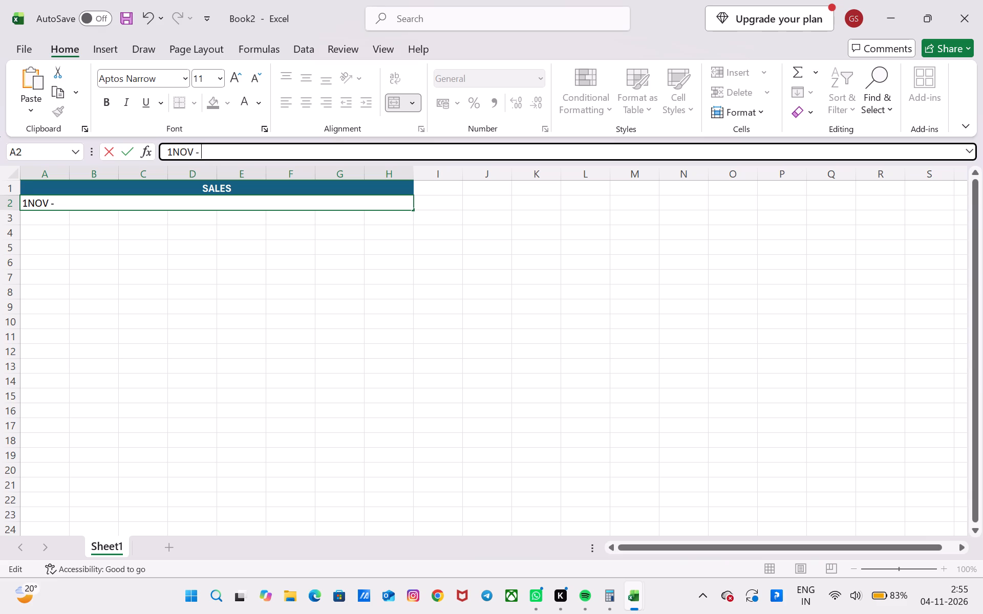
pyautogui.write('30 NOV')
pyautogui.press('space')
pyautogui.click(174, 151)
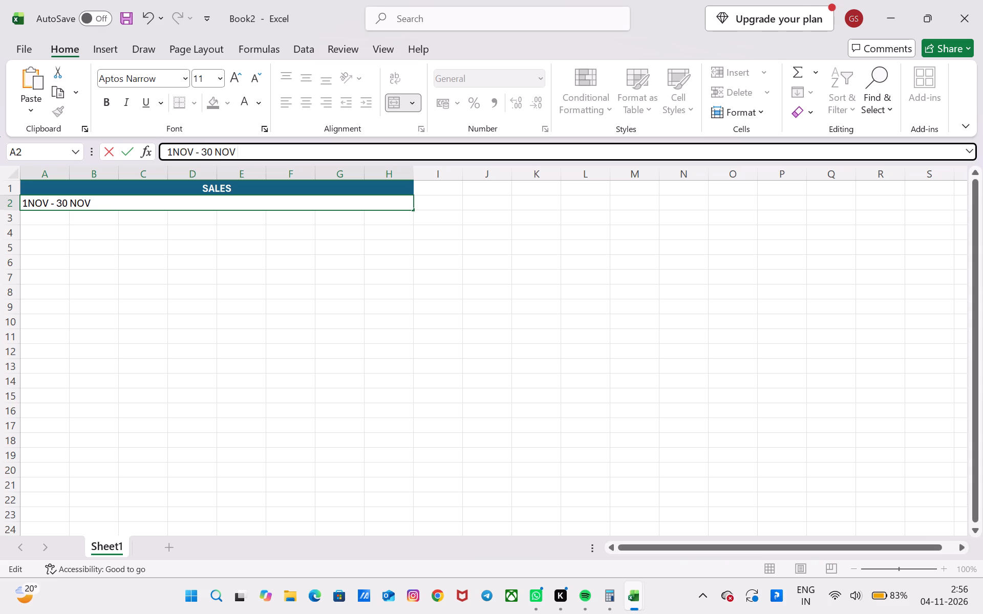
pyautogui.press('space')
pyautogui.click(244, 151)
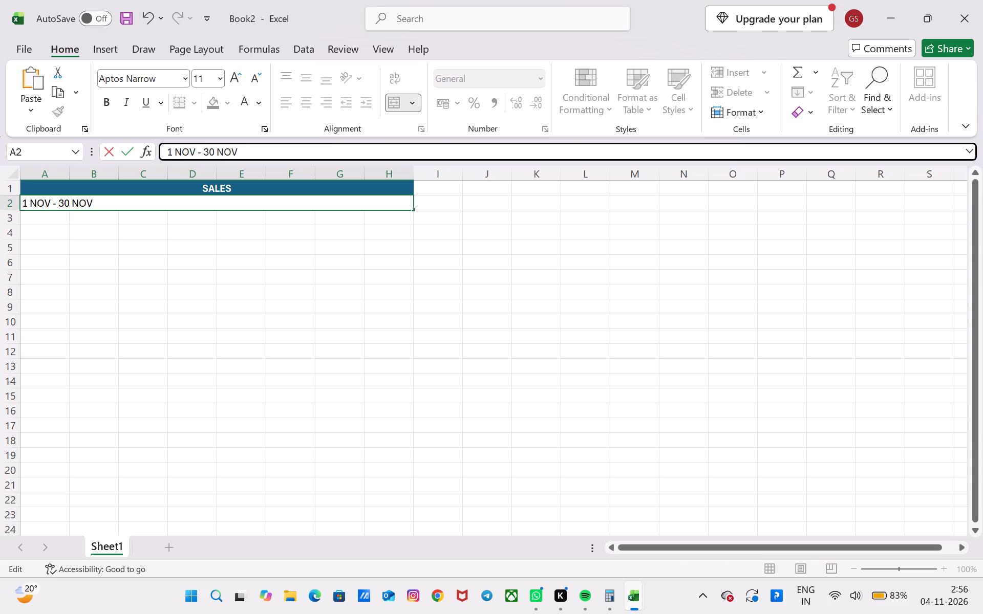
pyautogui.press(';')
pyautogui.press('BackSpace')
pyautogui.press("'")
pyautogui.write('26')
pyautogui.press('Return')
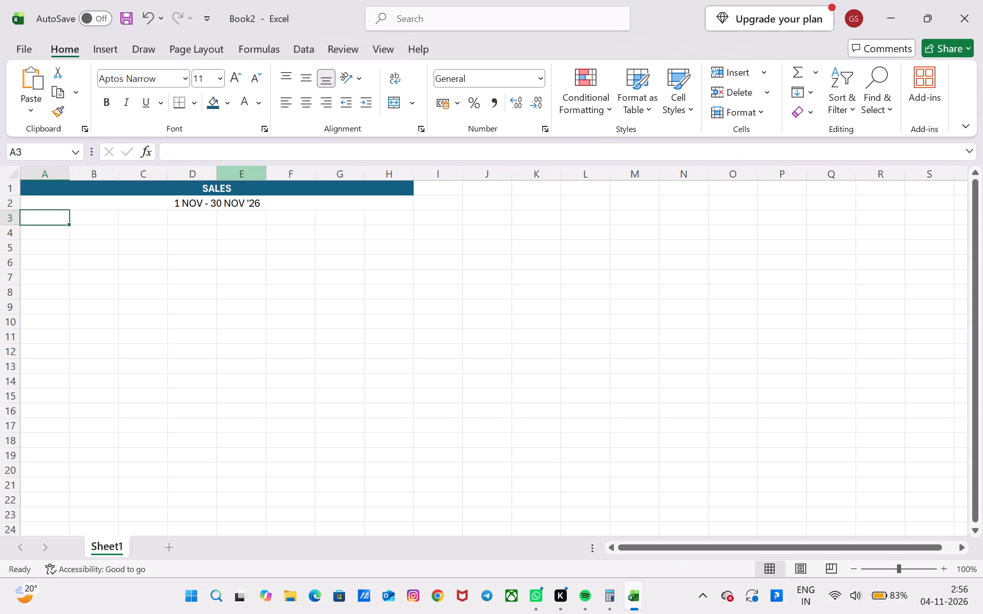
# Make the date period text in row 2 bold.
pyautogui.click(180, 201)
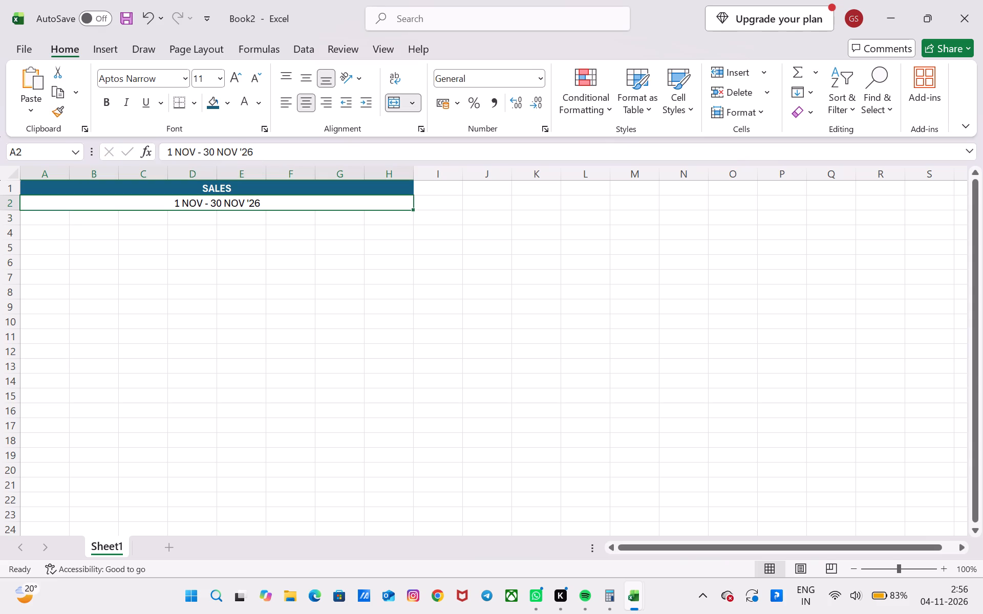
pyautogui.moveTo(262, 151); pyautogui.dragTo(163, 154)
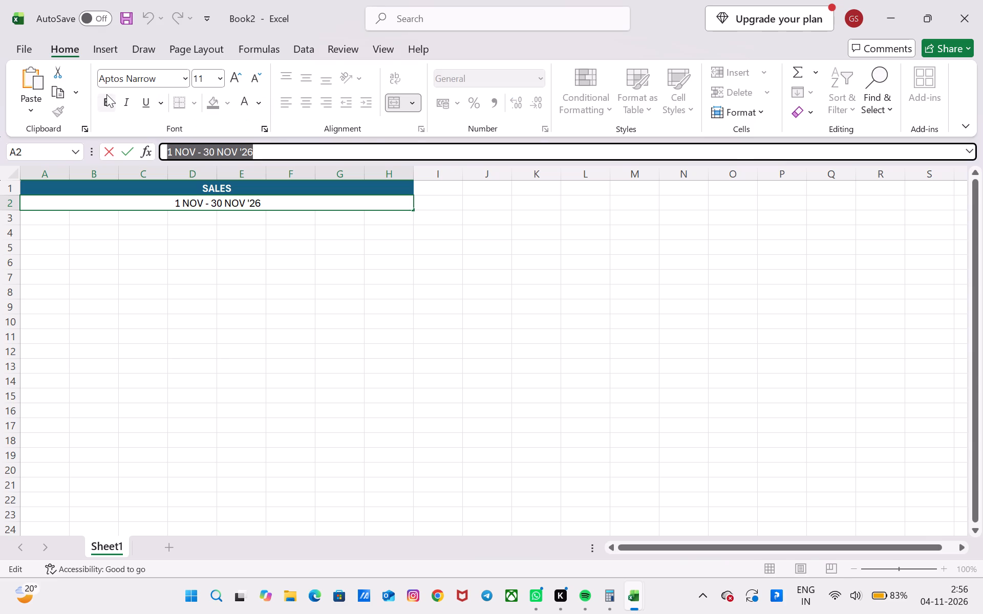
pyautogui.click(106, 95)
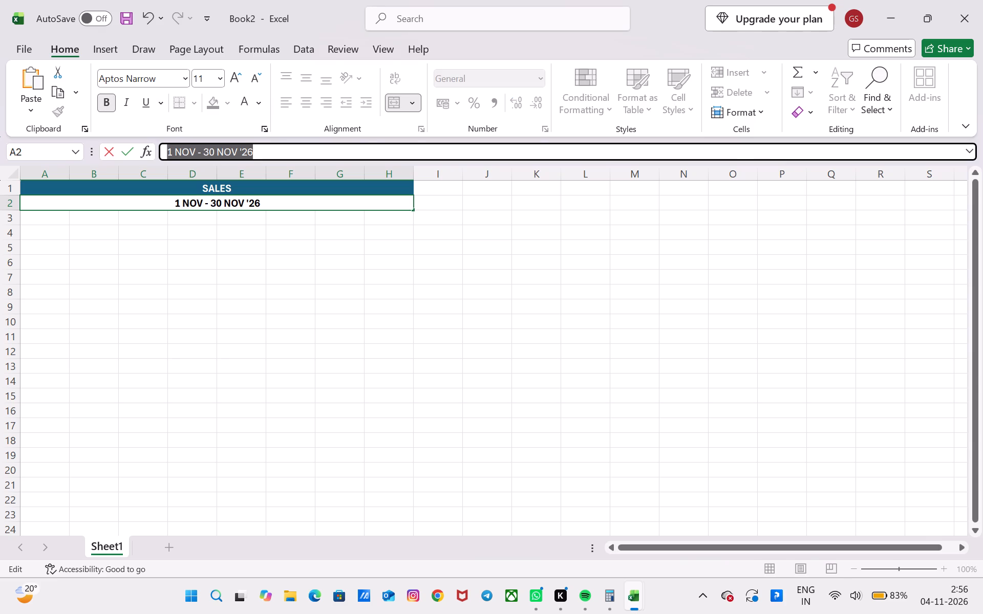
# Merge cells A3 to H3 without centering the content.
pyautogui.click(43, 215)
pyautogui.moveTo(43, 215); pyautogui.dragTo(242, 209)
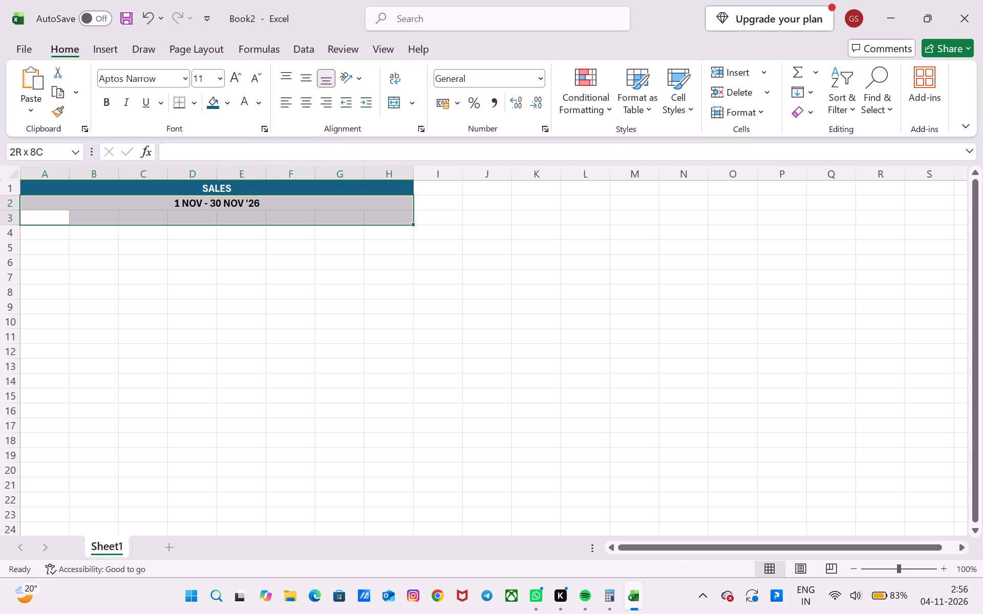
pyautogui.moveTo(242, 209); pyautogui.dragTo(338, 217)
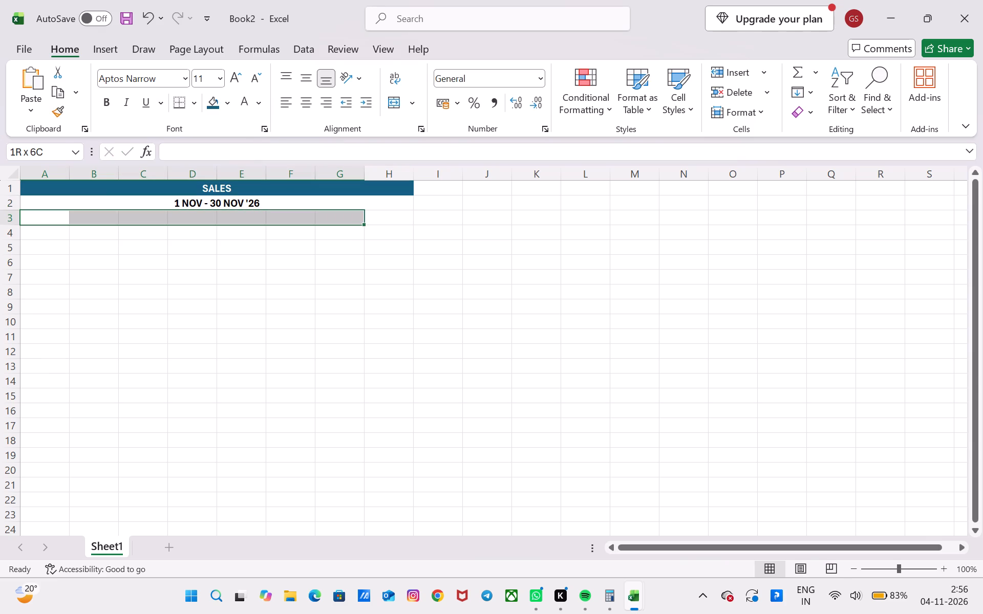
pyautogui.moveTo(338, 217); pyautogui.dragTo(371, 217)
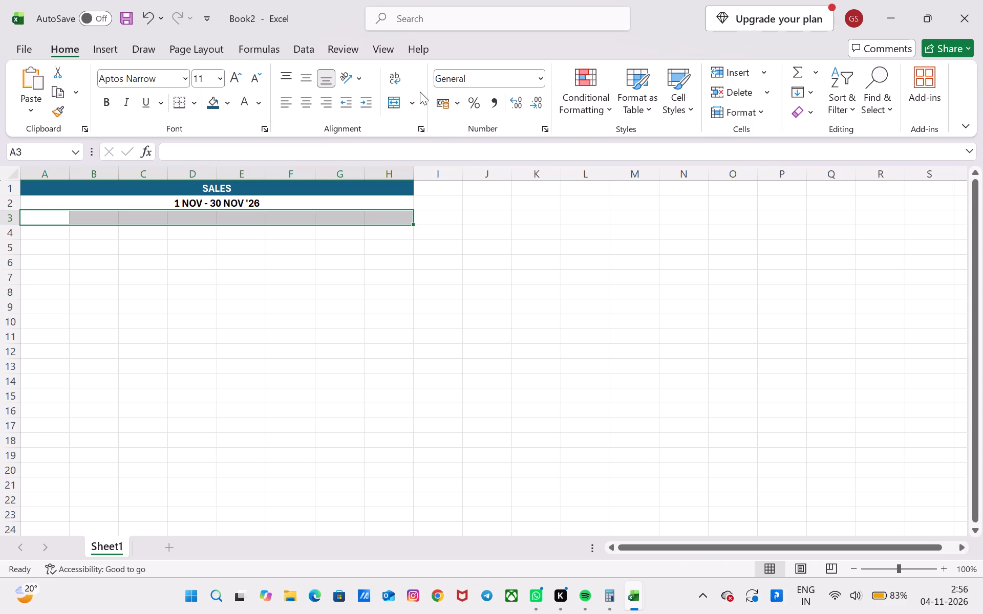
pyautogui.click(412, 100)
pyautogui.click(410, 164)
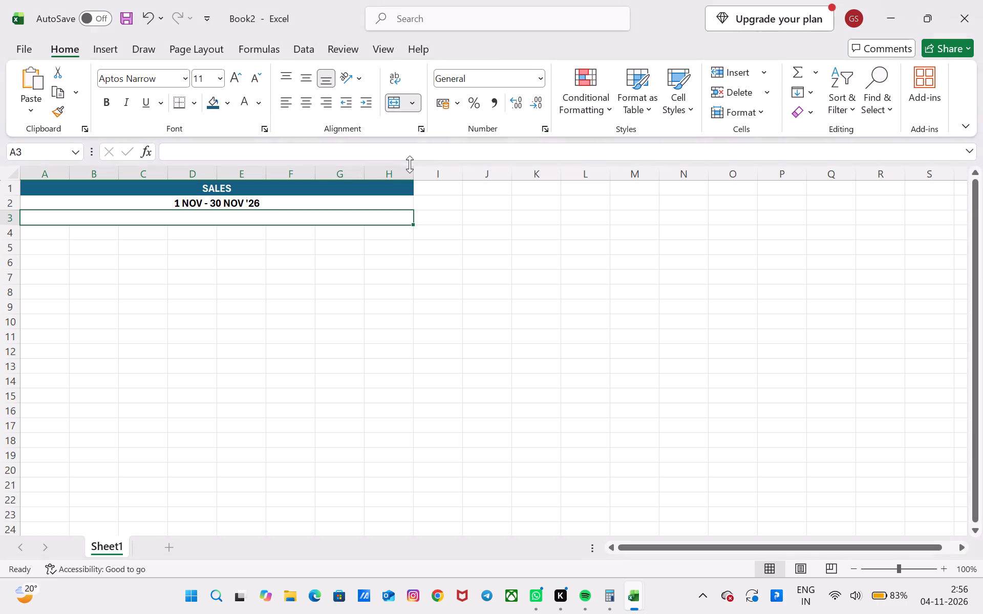
# Enter DAILY SUMMARY as the section heading in the merged cell of row 3.
pyautogui.click(225, 153)
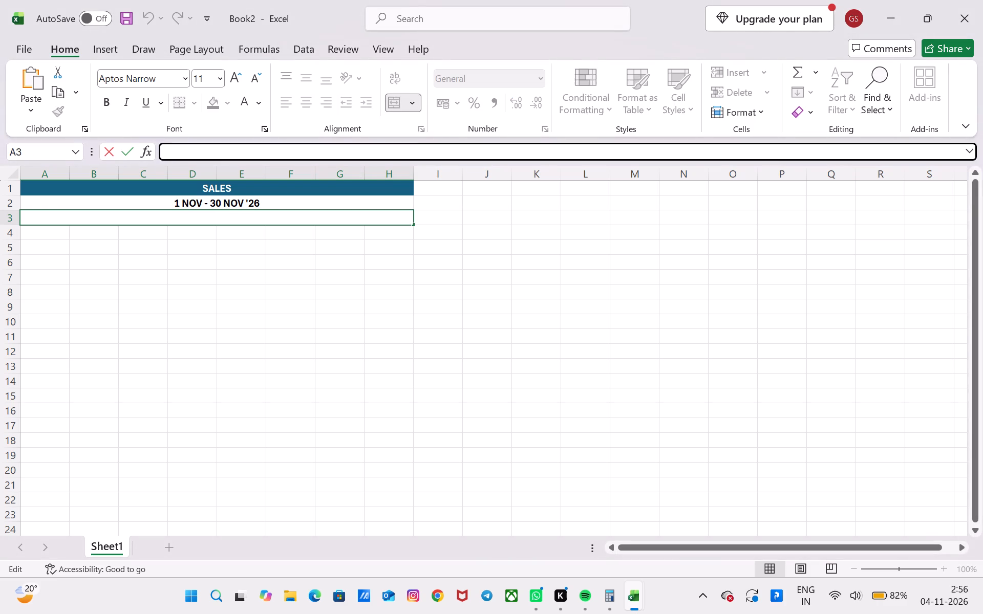
pyautogui.write('DAILY SUMMARY')
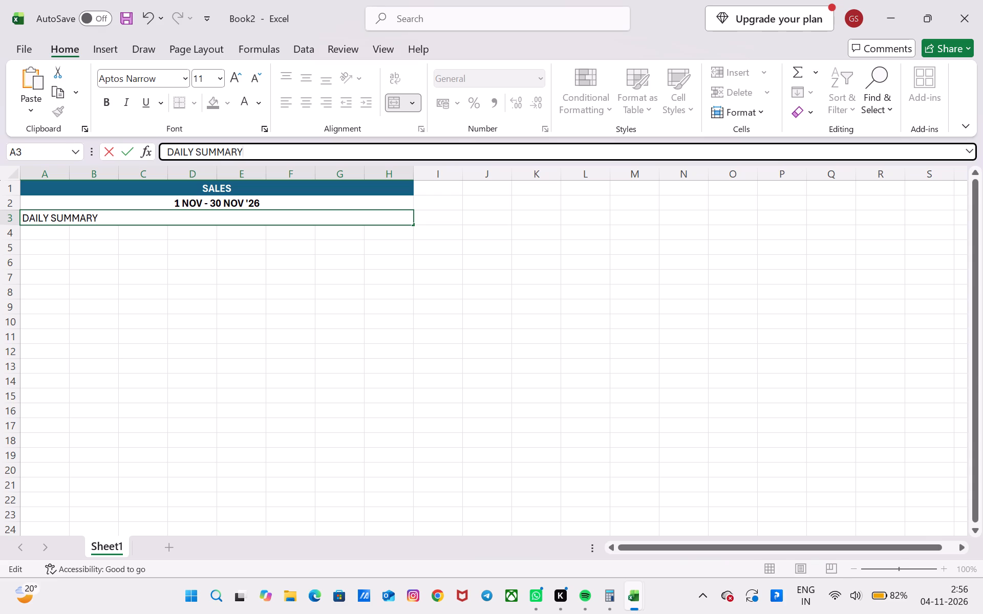
pyautogui.press('Return')
# Change the font colour of the DAILY SUMMARY heading text in row 3 to white.
pyautogui.click(109, 220)
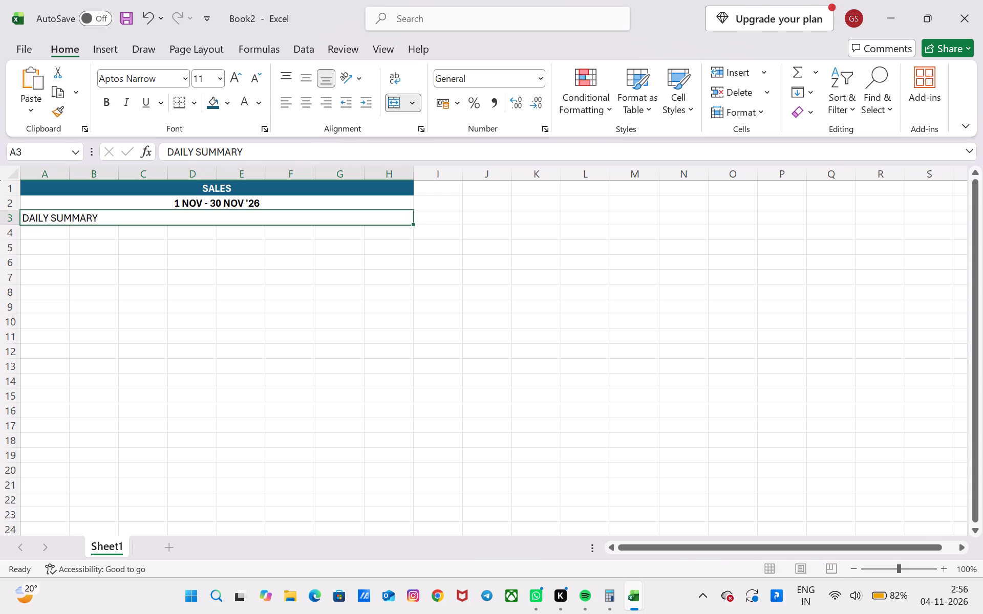
pyautogui.moveTo(247, 152); pyautogui.dragTo(168, 152)
pyautogui.moveTo(228, 116); pyautogui.dragTo(257, 221)
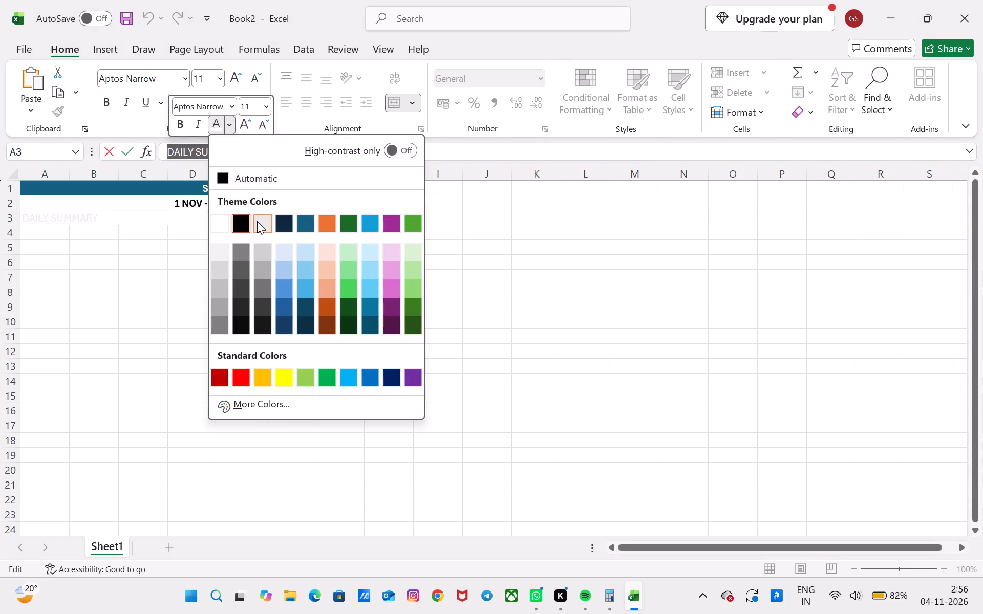
pyautogui.moveTo(257, 221); pyautogui.dragTo(223, 224)
pyautogui.click(223, 224)
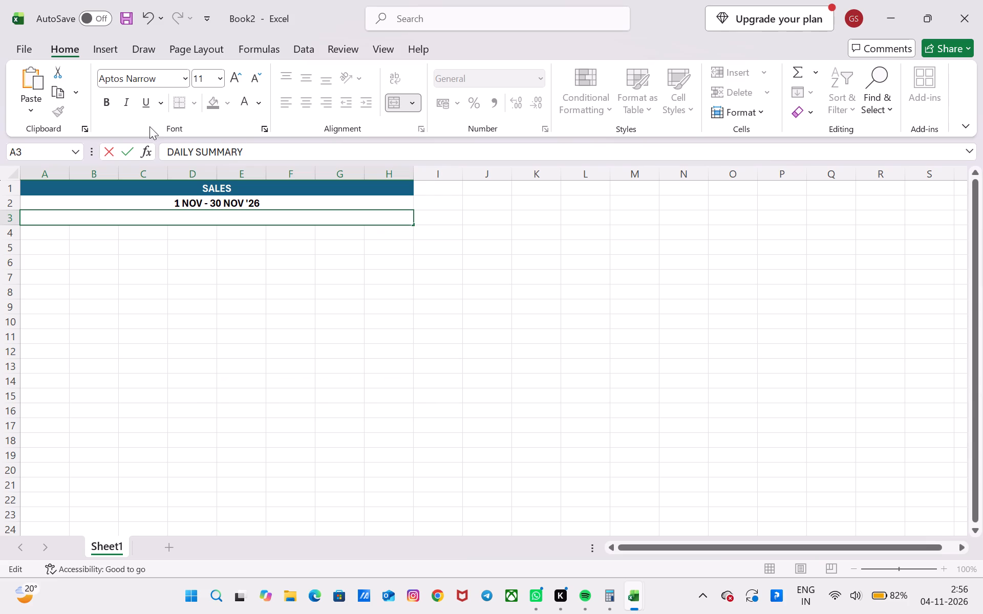
pyautogui.click(142, 235)
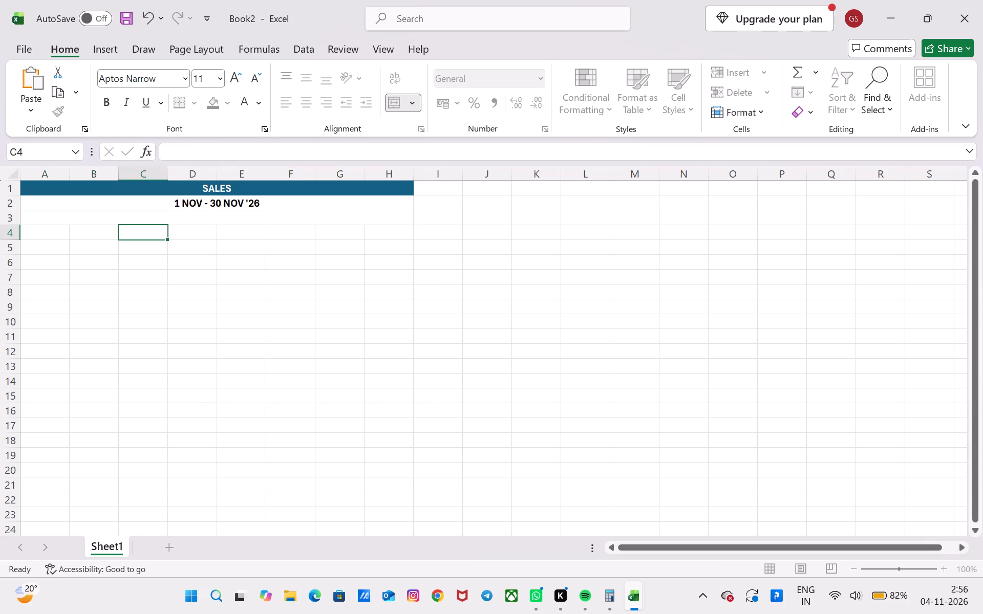
# Fill the merged DAILY SUMMARY cell in row 3 with the same dark blue as the SALES title.
pyautogui.click(152, 220)
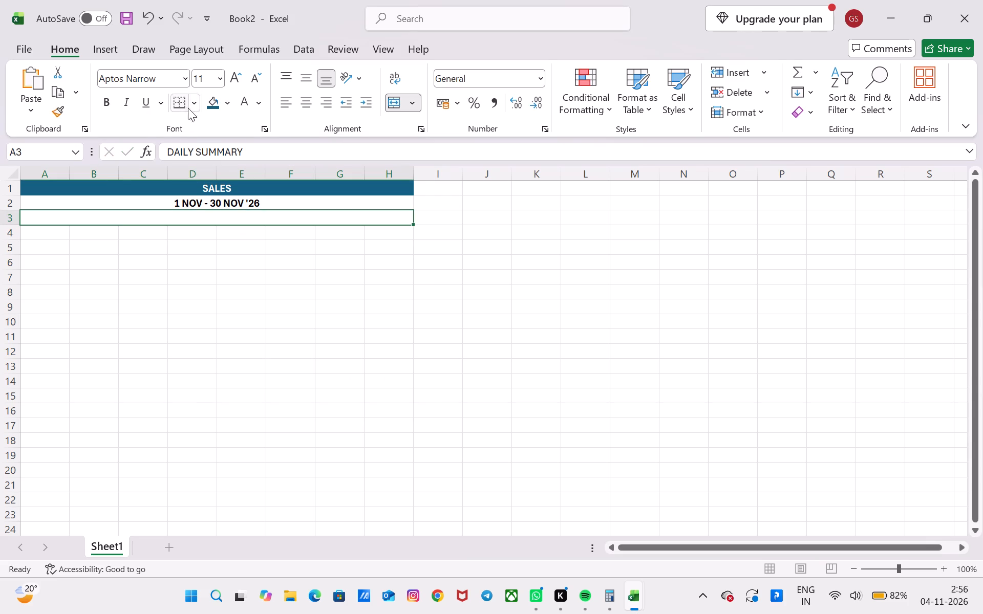
pyautogui.click(209, 100)
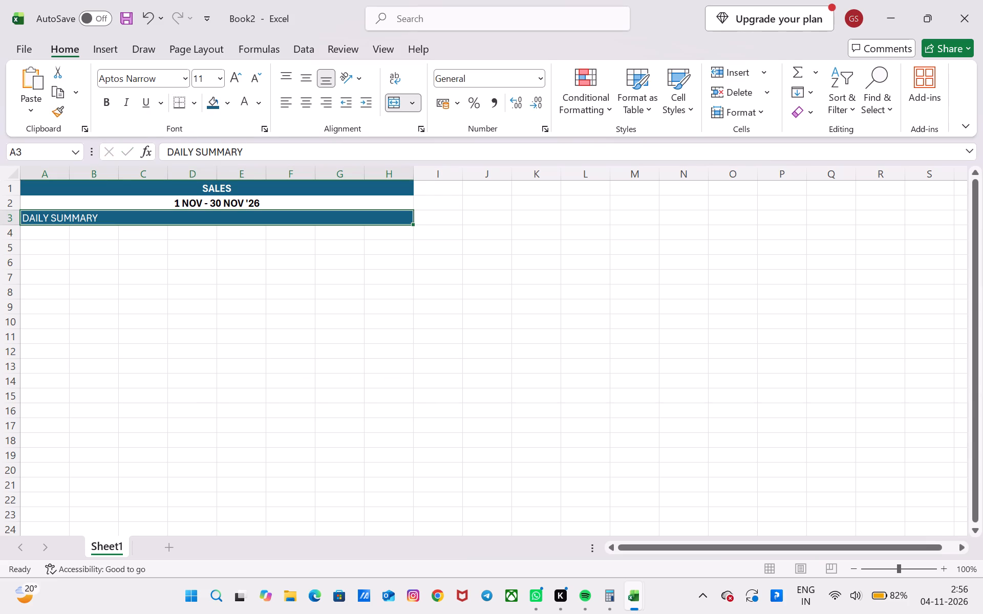
# Merge and center cells A4 and B4 and enter DATE as the first column header.
pyautogui.click(52, 238)
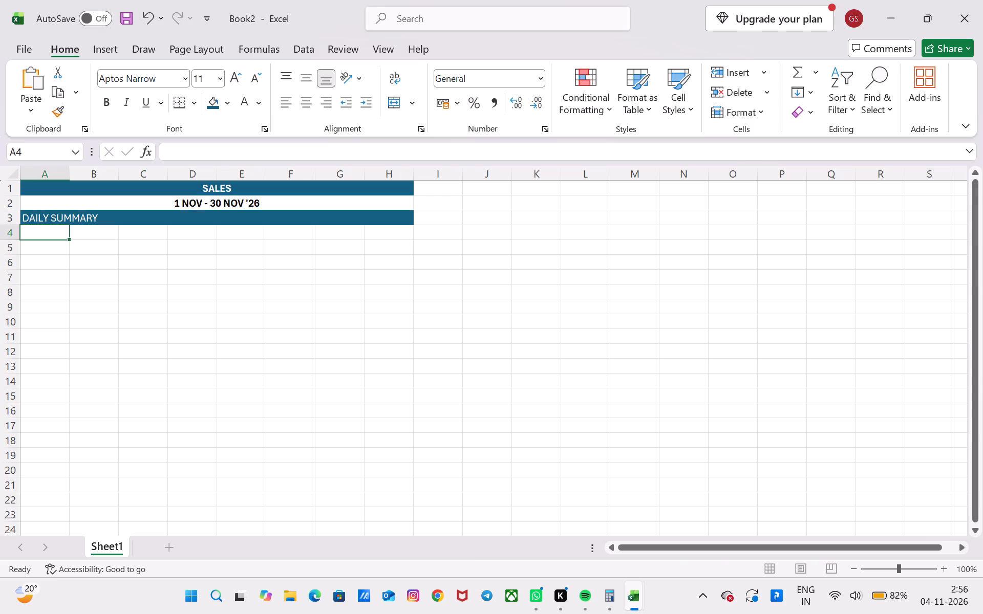
pyautogui.moveTo(50, 233); pyautogui.dragTo(51, 233)
pyautogui.moveTo(51, 233); pyautogui.dragTo(80, 231)
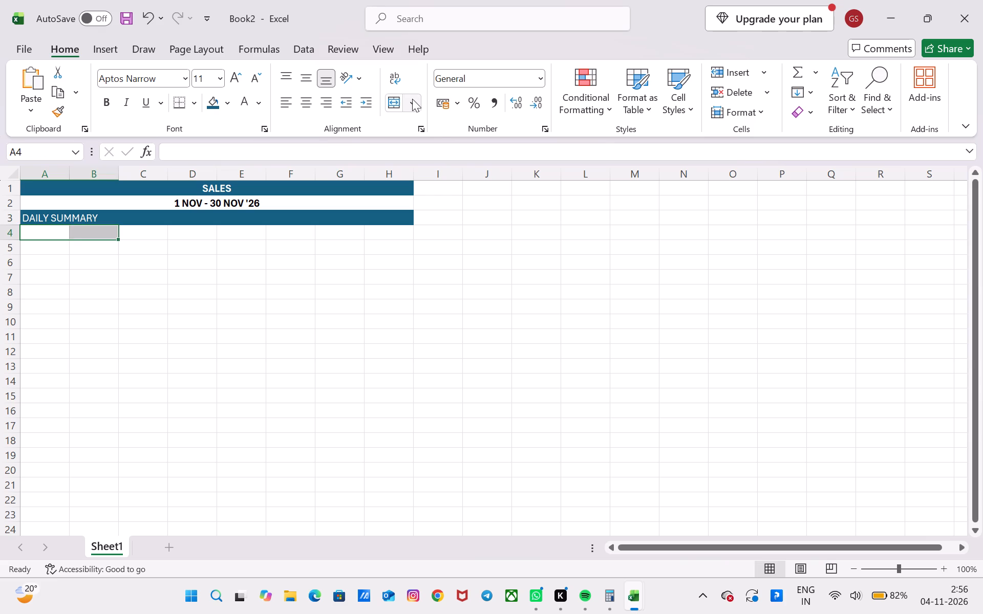
pyautogui.moveTo(416, 98); pyautogui.dragTo(430, 129)
pyautogui.click(430, 129)
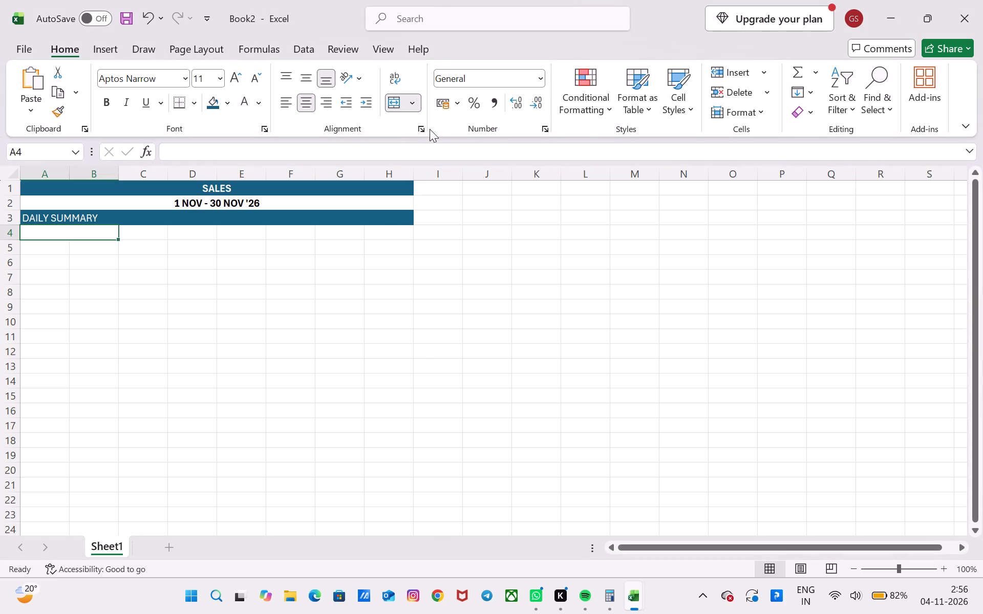
pyautogui.write('DATE')
pyautogui.press('Right')
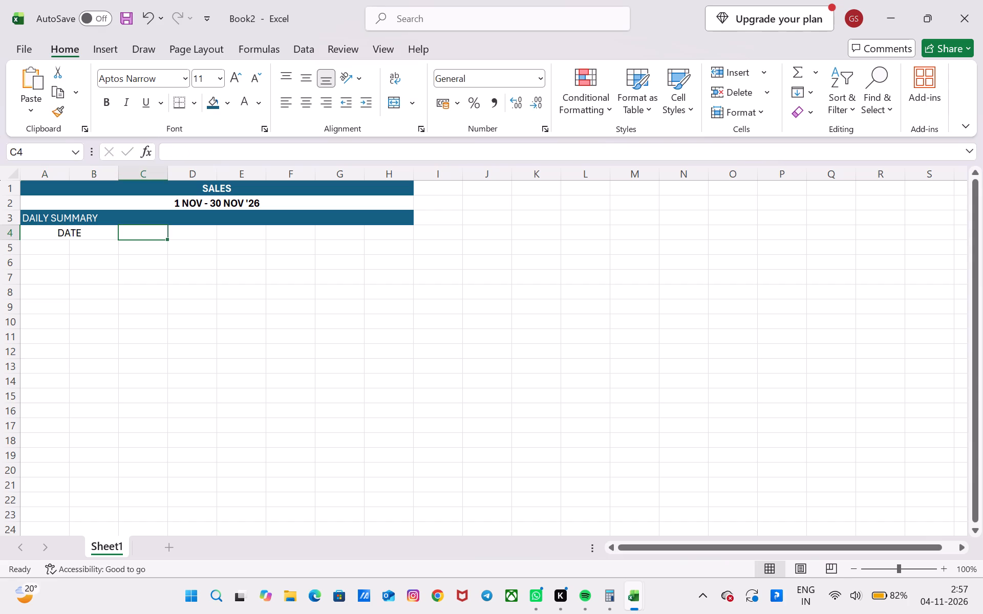
# Merge and center the row 4 cell pairs C4:D4, E4:F4 and G4:H4 separately.
pyautogui.moveTo(163, 231); pyautogui.dragTo(187, 231)
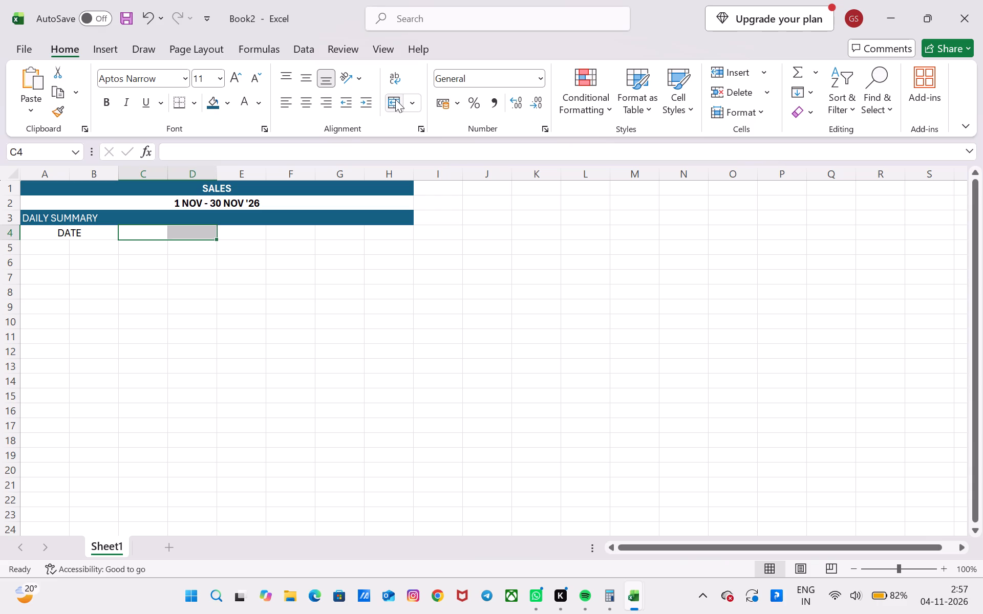
pyautogui.click(395, 99)
pyautogui.moveTo(260, 234); pyautogui.dragTo(286, 235)
pyautogui.click(391, 98)
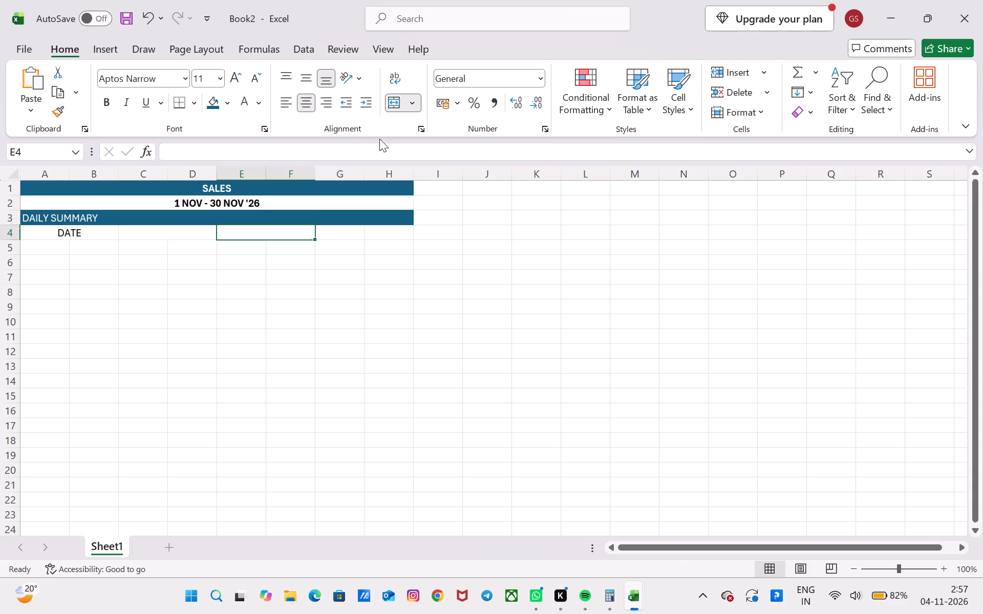
pyautogui.moveTo(338, 234); pyautogui.dragTo(369, 234)
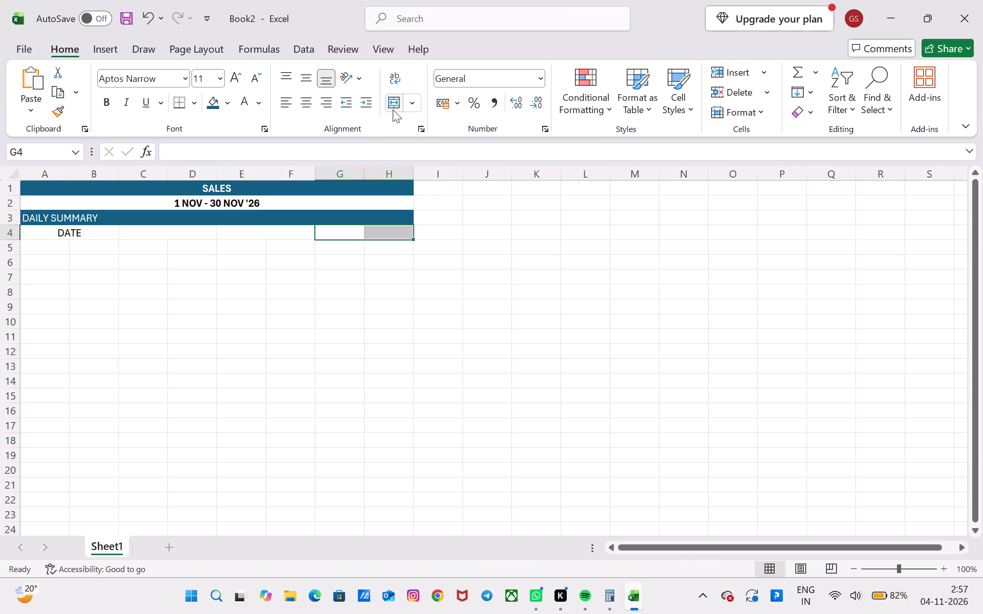
pyautogui.click(392, 104)
# Enter the headers CASH, ONLINE and TOTAL in the three merged cells after DATE in row 4.
pyautogui.click(180, 233)
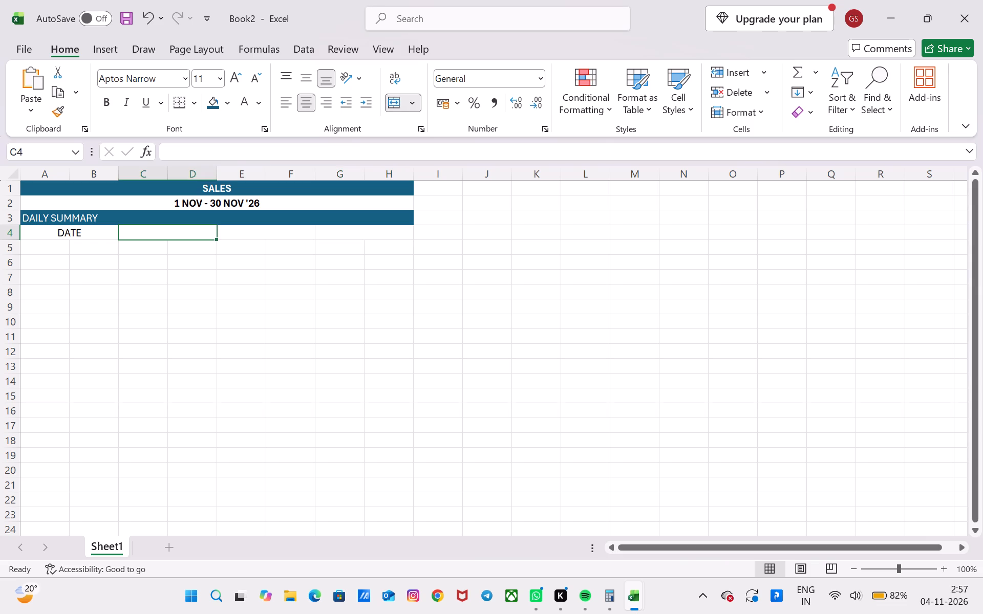
pyautogui.write('CASH')
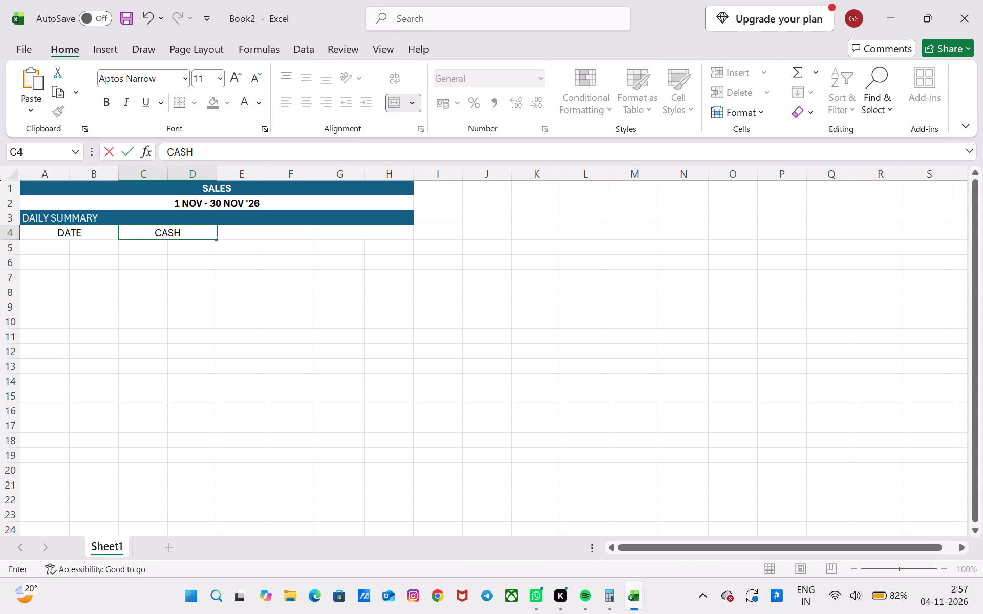
pyautogui.press('Return')
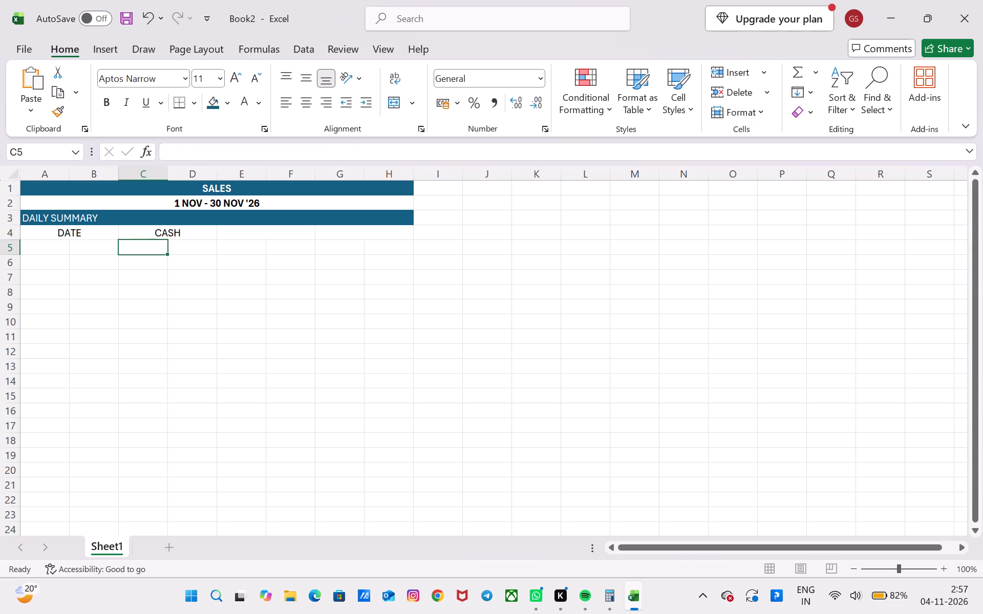
pyautogui.click(232, 233)
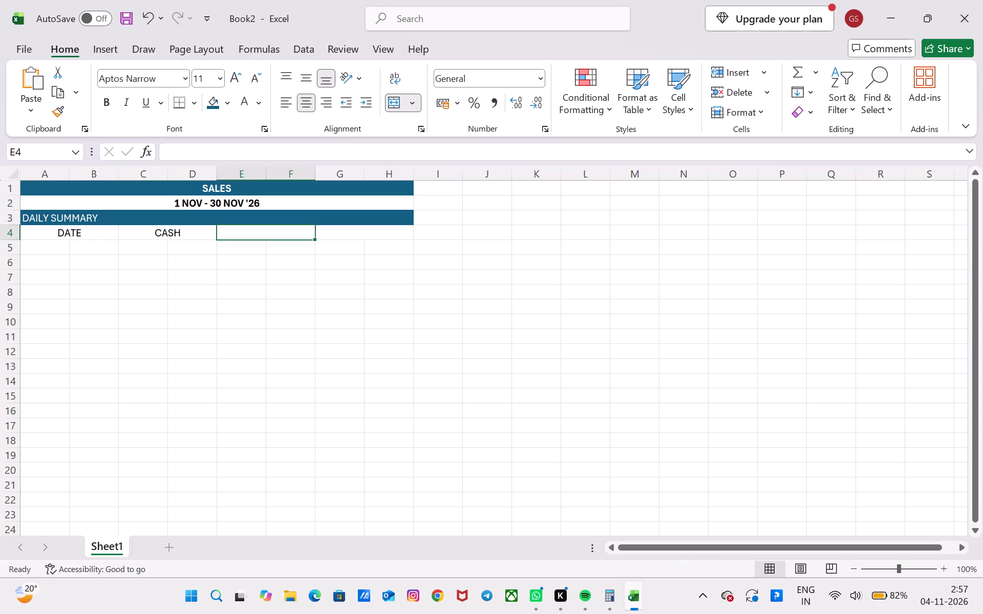
pyautogui.write('ONLINE')
pyautogui.press('Return')
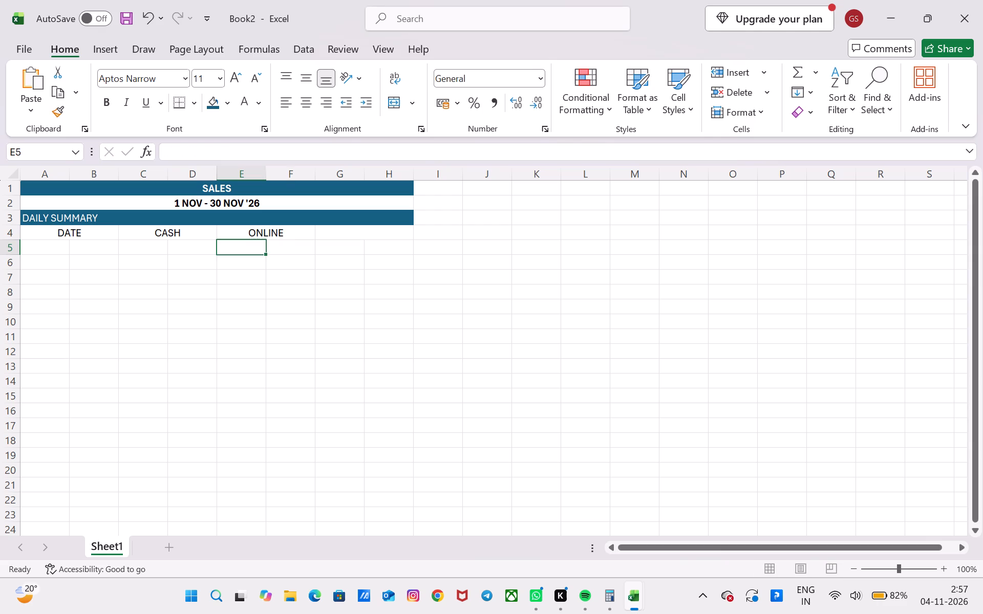
pyautogui.press('Right')
pyautogui.press('Up')
pyautogui.press('Right')
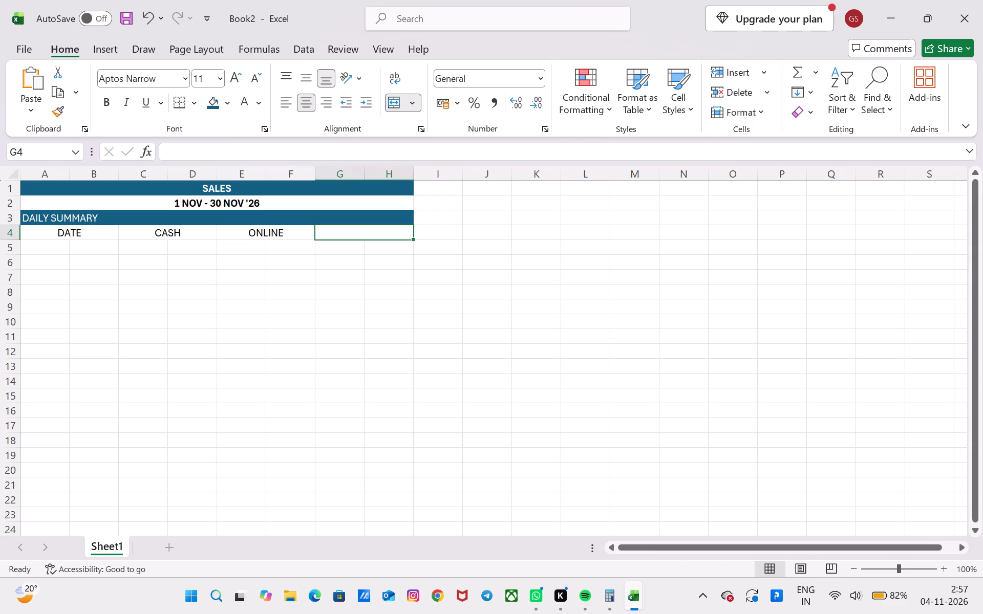
pyautogui.write('TOTAL')
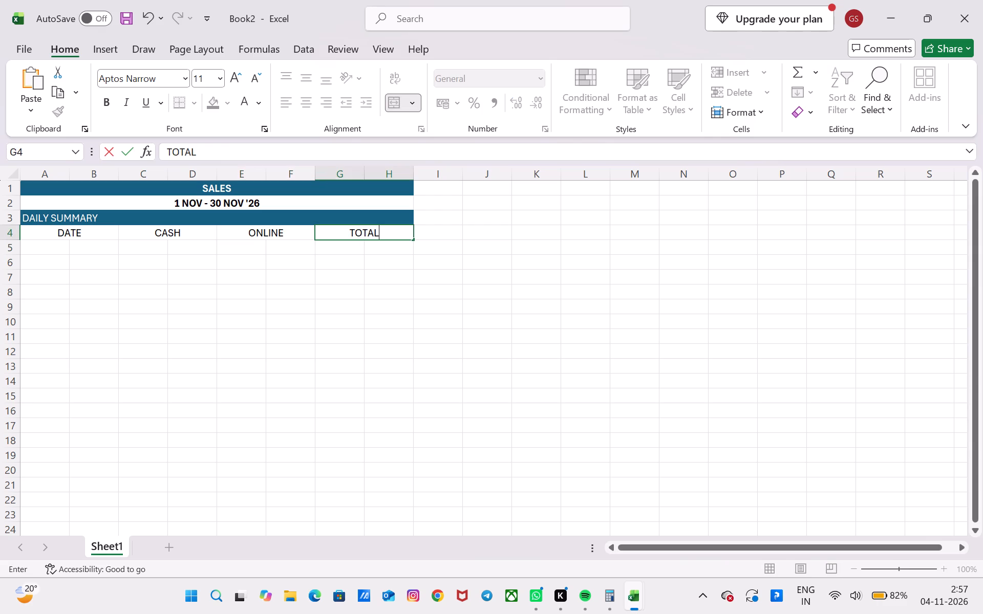
# Fill the DATE, CASH, ONLINE and TOTAL header cells in row 4 with light blue.
pyautogui.click(92, 231)
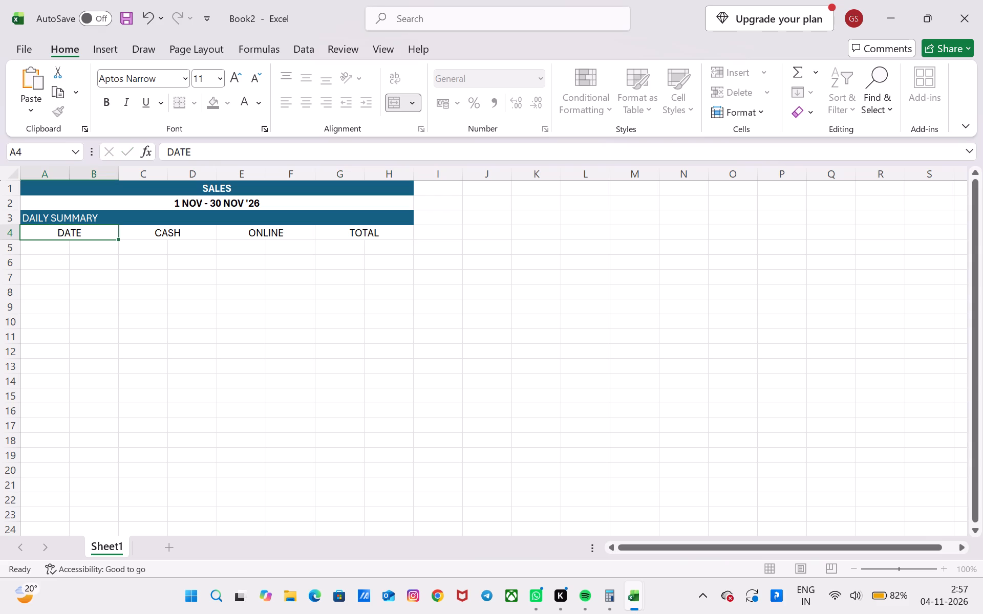
pyautogui.click(59, 232)
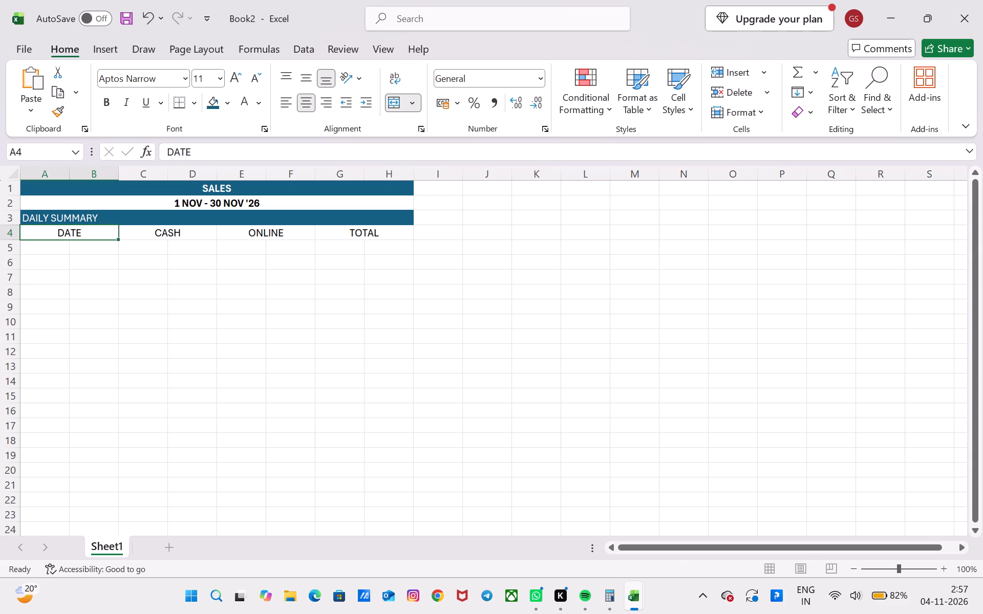
pyautogui.click(91, 220)
pyautogui.moveTo(46, 234); pyautogui.dragTo(113, 237)
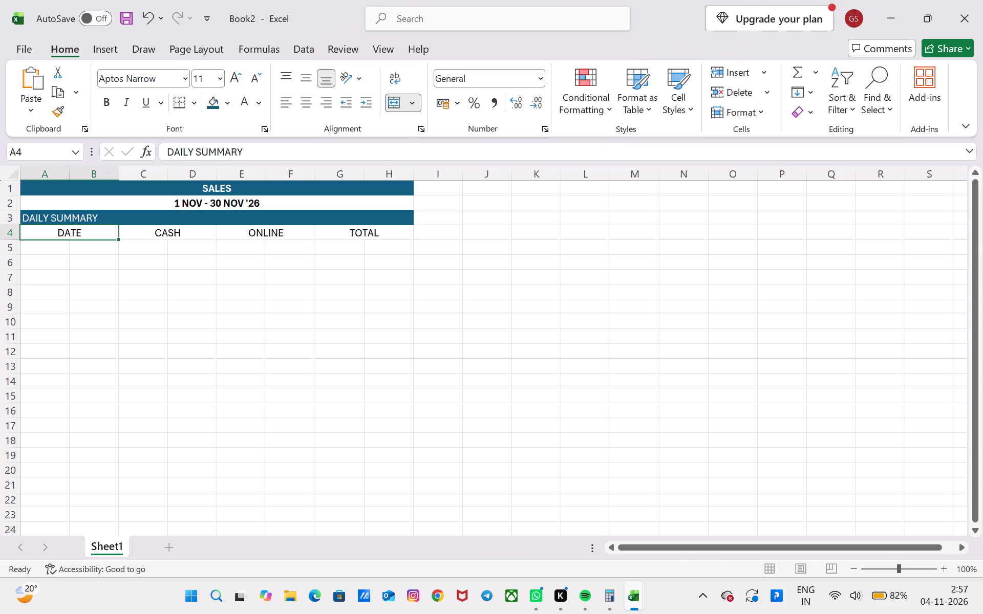
pyautogui.moveTo(113, 237); pyautogui.dragTo(346, 235)
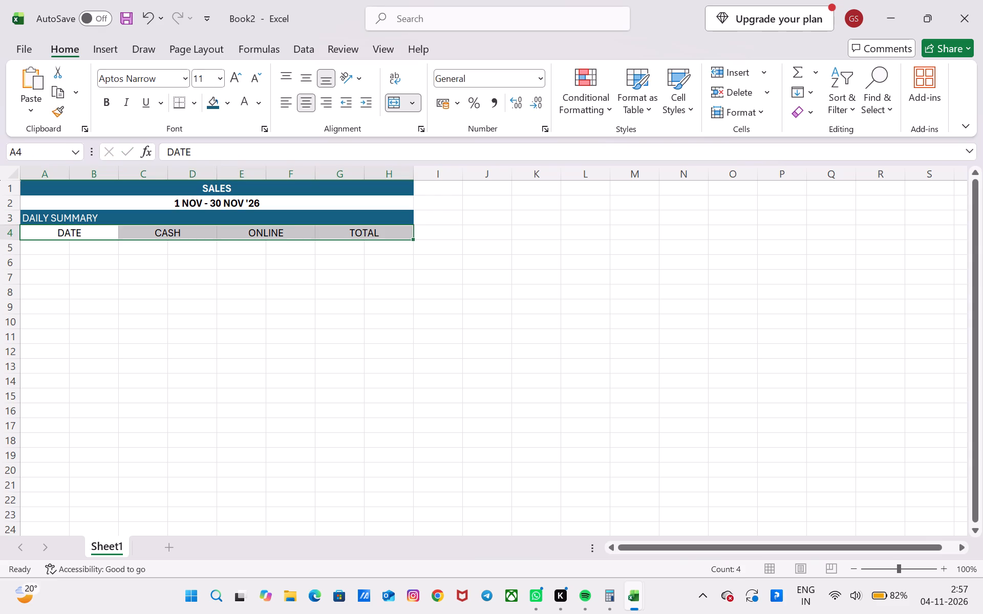
pyautogui.moveTo(224, 103); pyautogui.dragTo(303, 214)
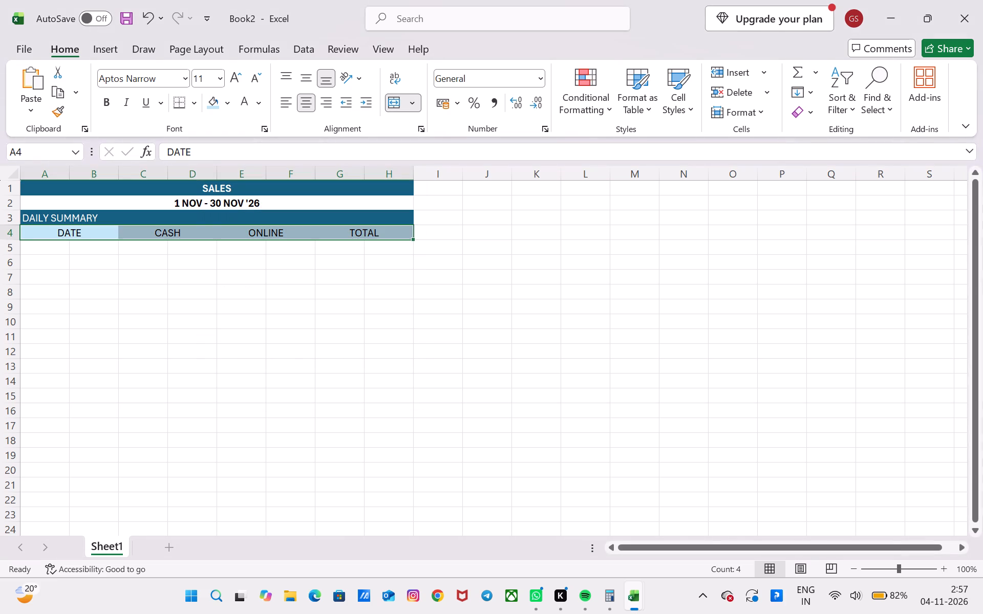
# Merge and center the row 5 cell pairs A5:B5, C5:D5, E5:F5 and G5:H5 separately beneath the headers.
pyautogui.click(45, 251)
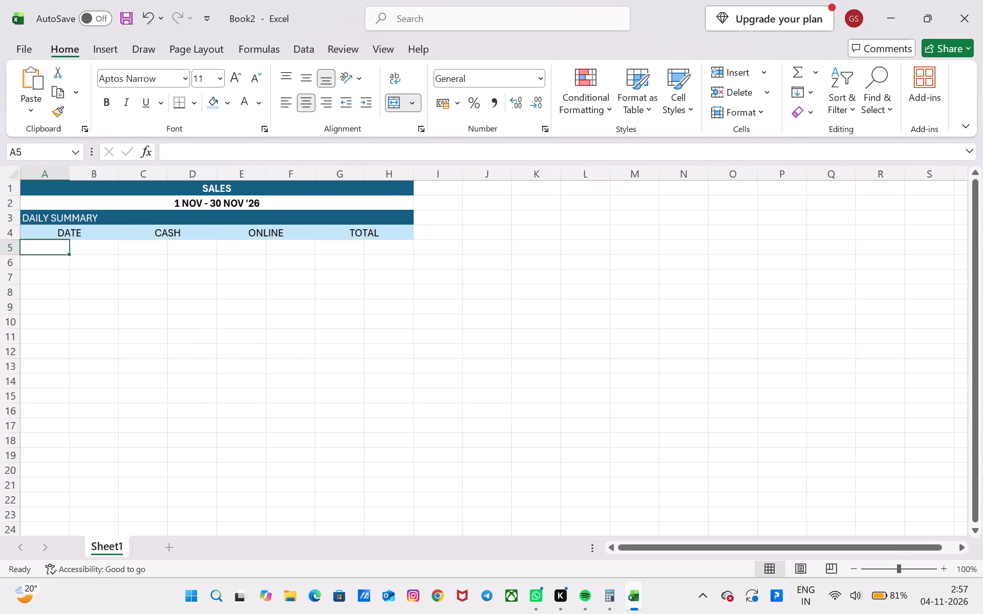
pyautogui.moveTo(60, 251); pyautogui.dragTo(84, 252)
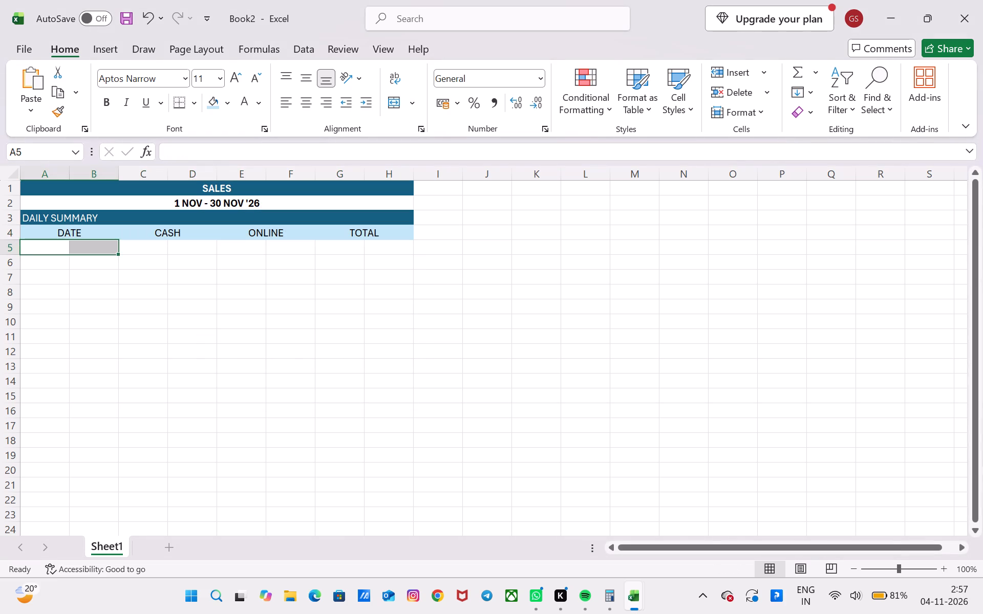
pyautogui.click(393, 107)
pyautogui.moveTo(154, 245); pyautogui.dragTo(178, 245)
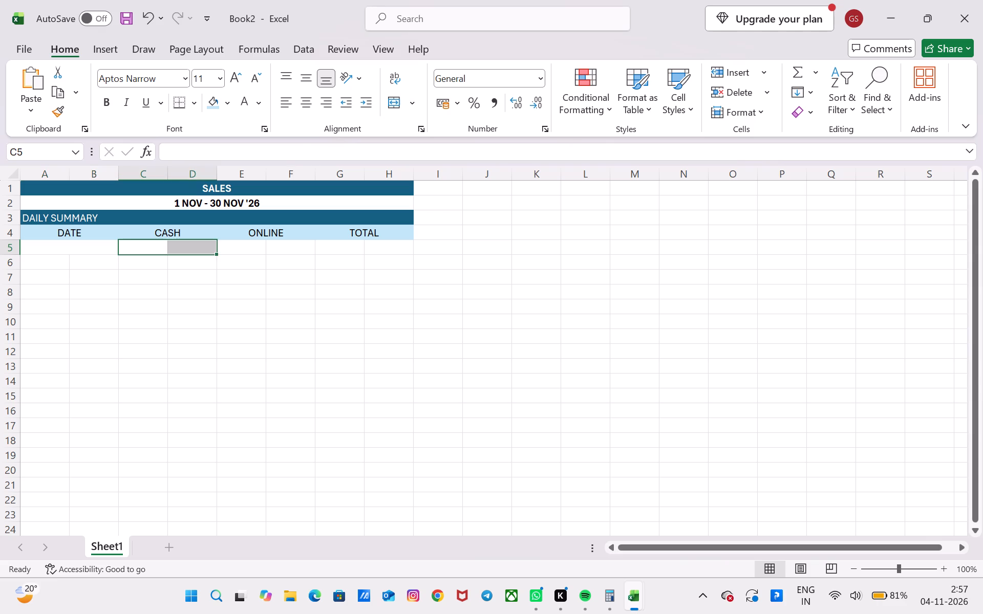
pyautogui.click(393, 95)
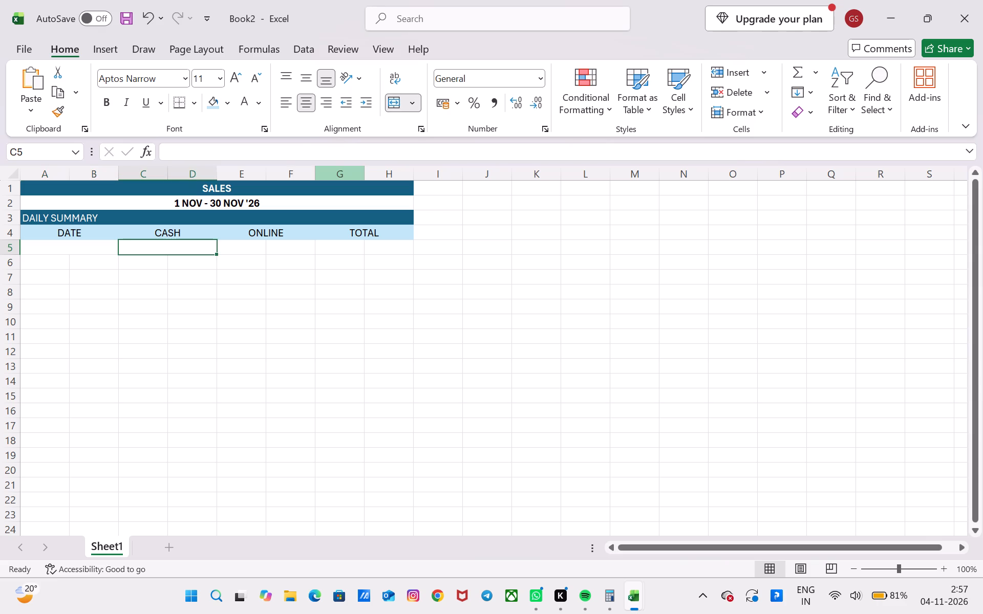
pyautogui.moveTo(243, 252); pyautogui.dragTo(273, 252)
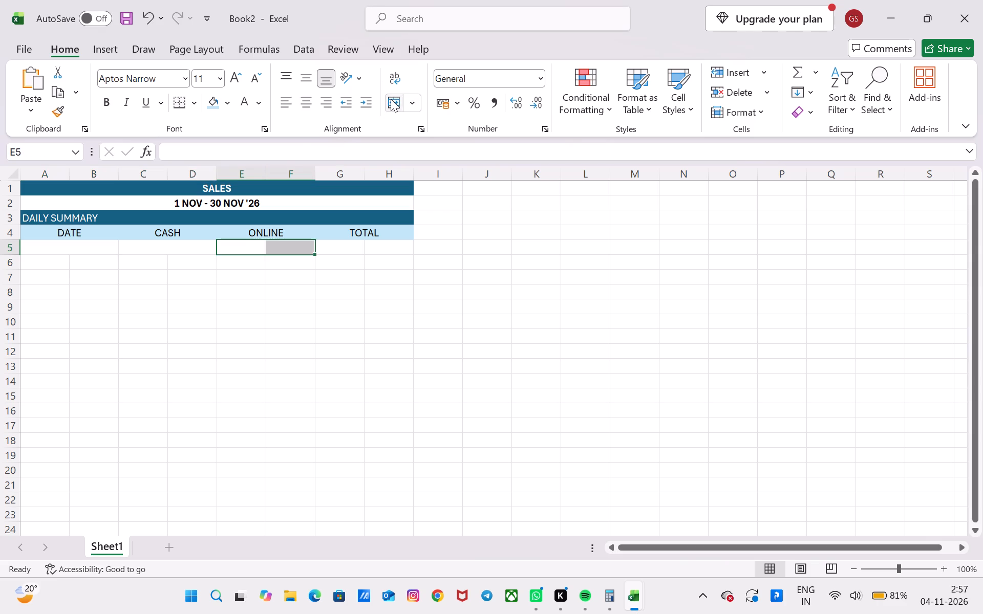
pyautogui.click(391, 99)
pyautogui.moveTo(341, 249); pyautogui.dragTo(362, 249)
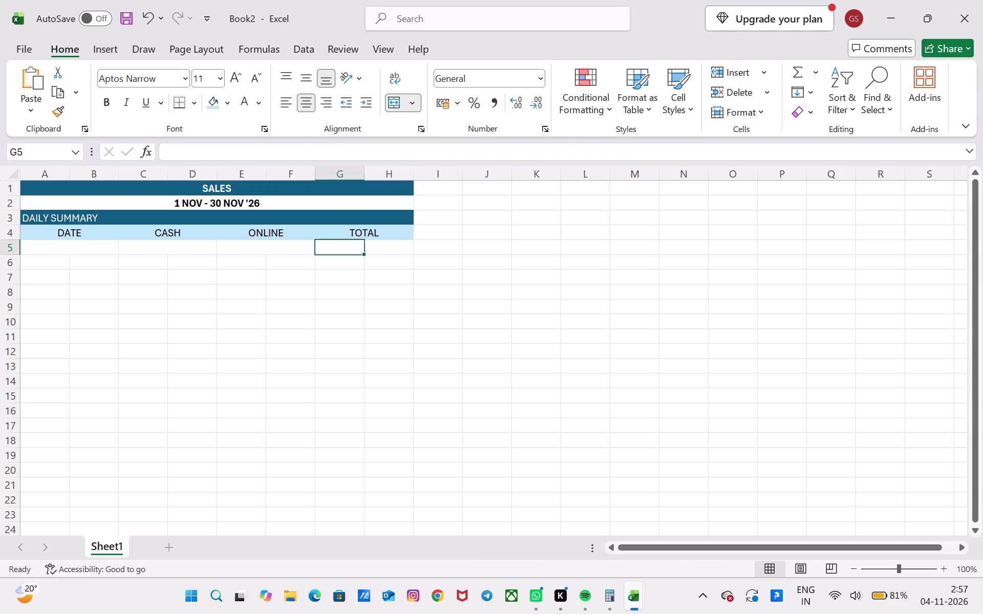
pyautogui.moveTo(362, 249); pyautogui.dragTo(370, 249)
pyautogui.click(390, 101)
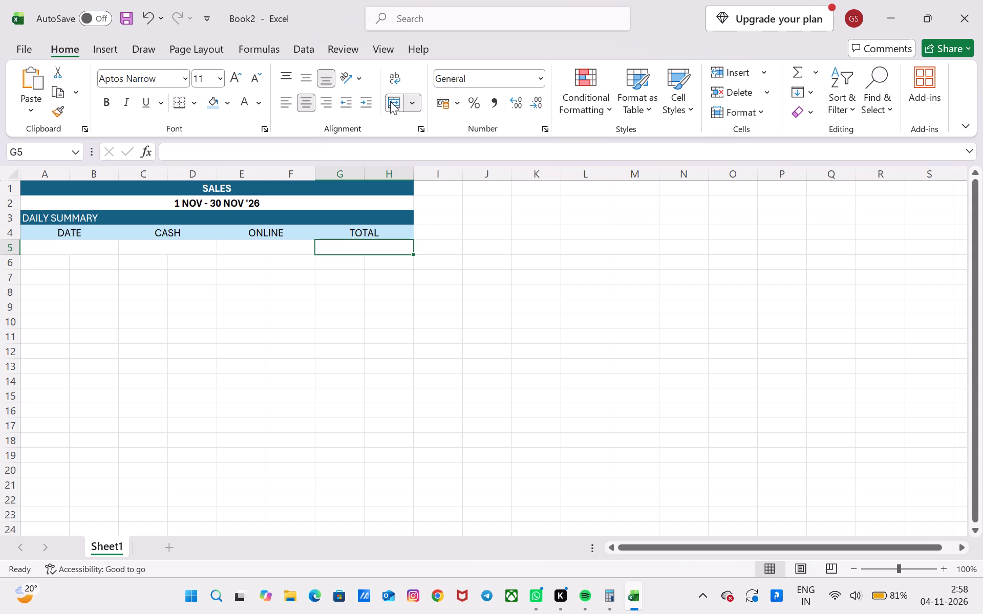
# Fill the merged row 5 cells under DATE, CASH, ONLINE and TOTAL down through row 24.
pyautogui.click(78, 249)
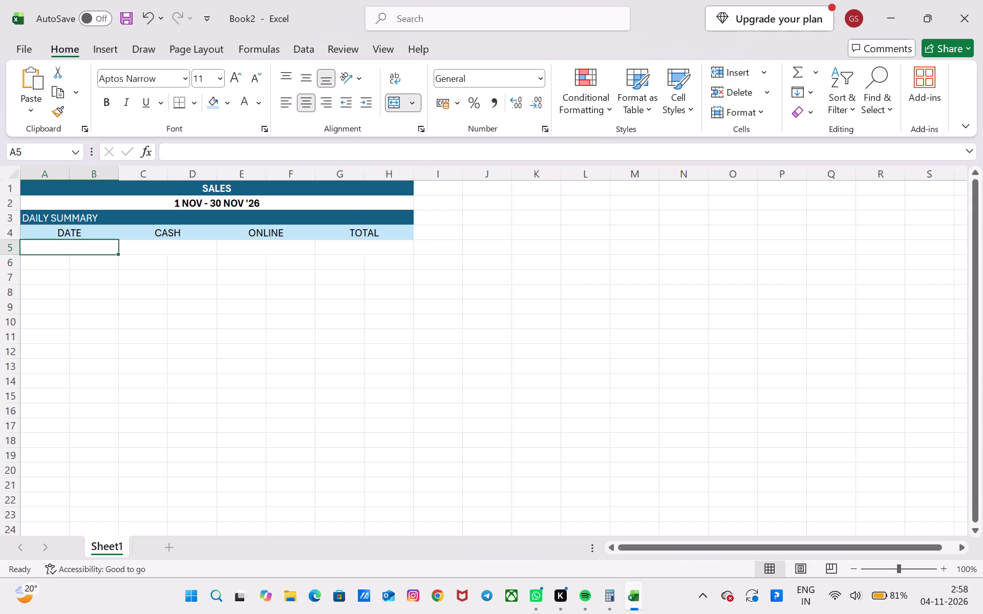
pyautogui.moveTo(117, 253); pyautogui.dragTo(117, 365)
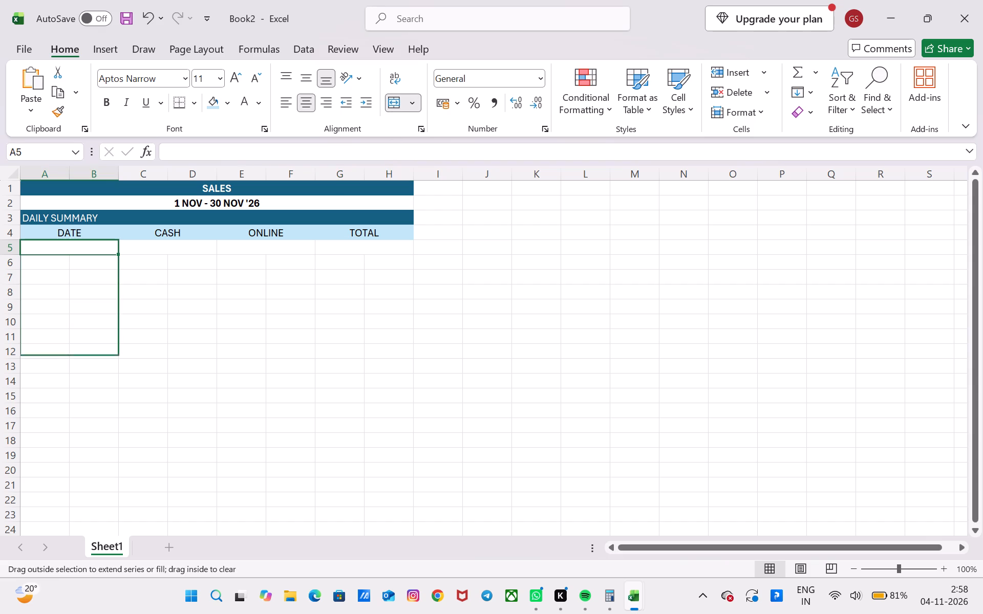
pyautogui.moveTo(117, 365); pyautogui.dragTo(119, 509)
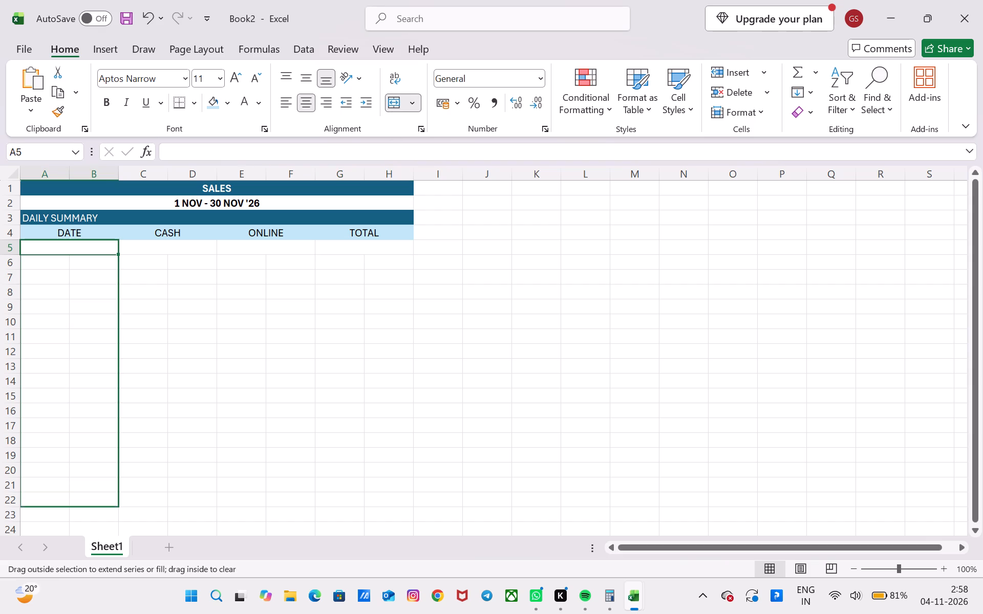
pyautogui.moveTo(119, 509); pyautogui.dragTo(116, 530)
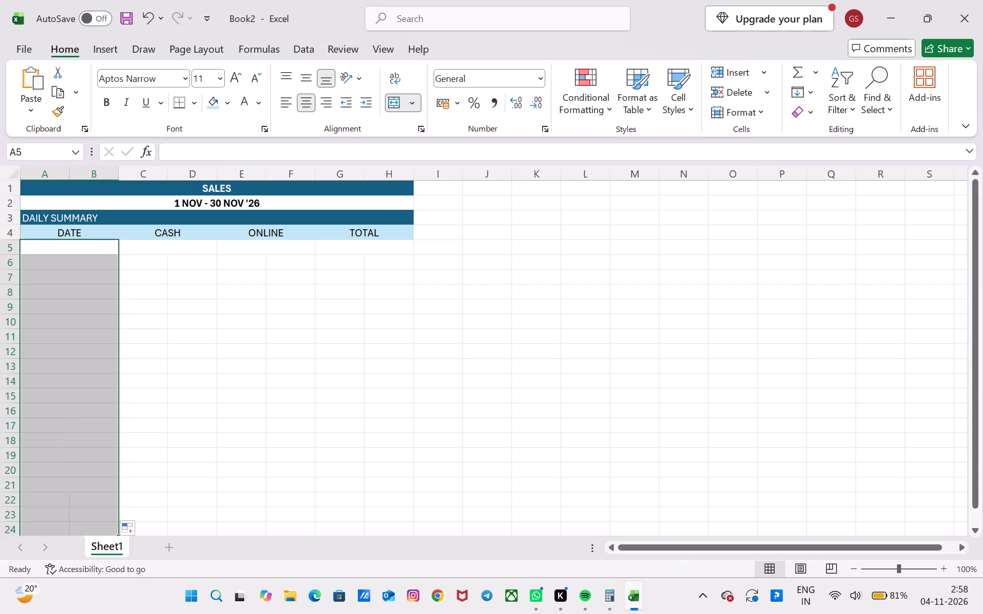
pyautogui.click(186, 253)
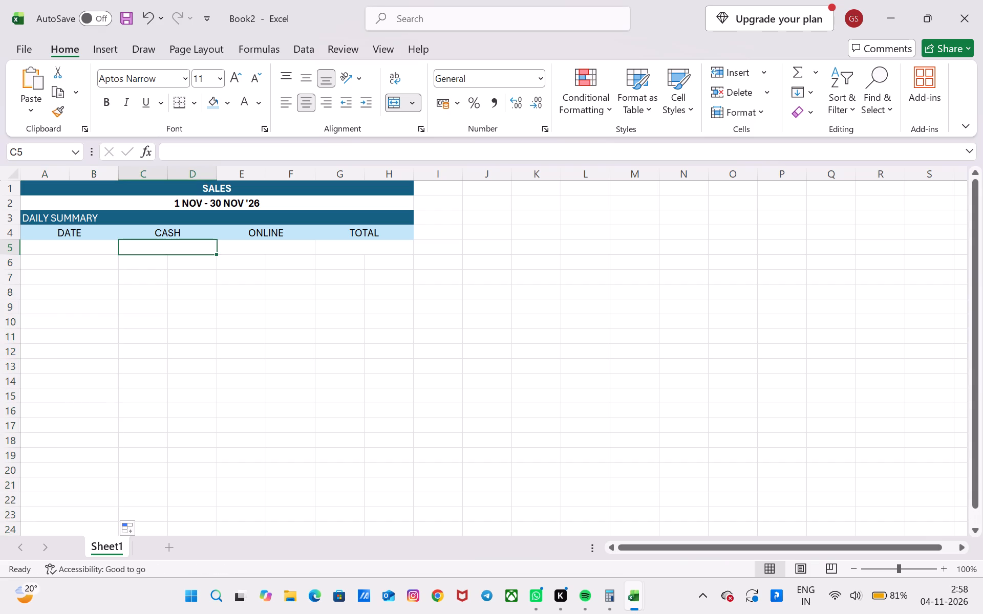
pyautogui.moveTo(215, 253); pyautogui.dragTo(222, 458)
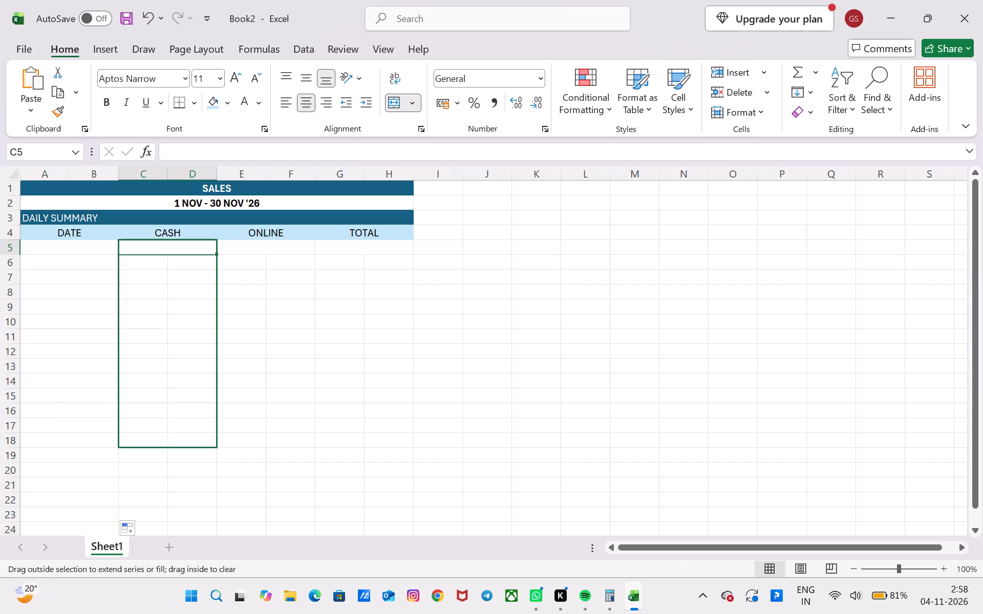
pyautogui.moveTo(222, 458); pyautogui.dragTo(211, 509)
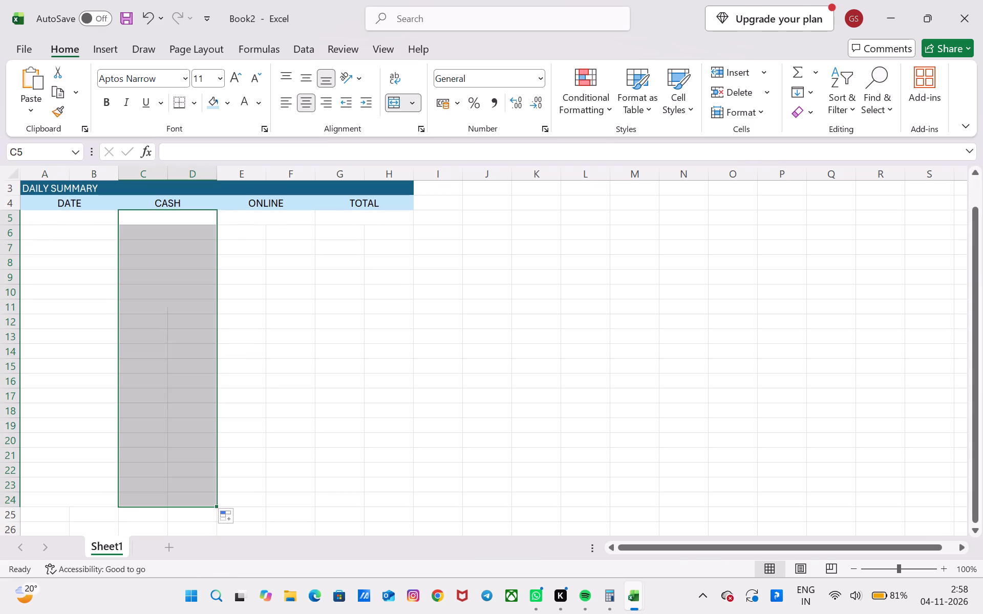
pyautogui.moveTo(286, 224); pyautogui.dragTo(305, 223)
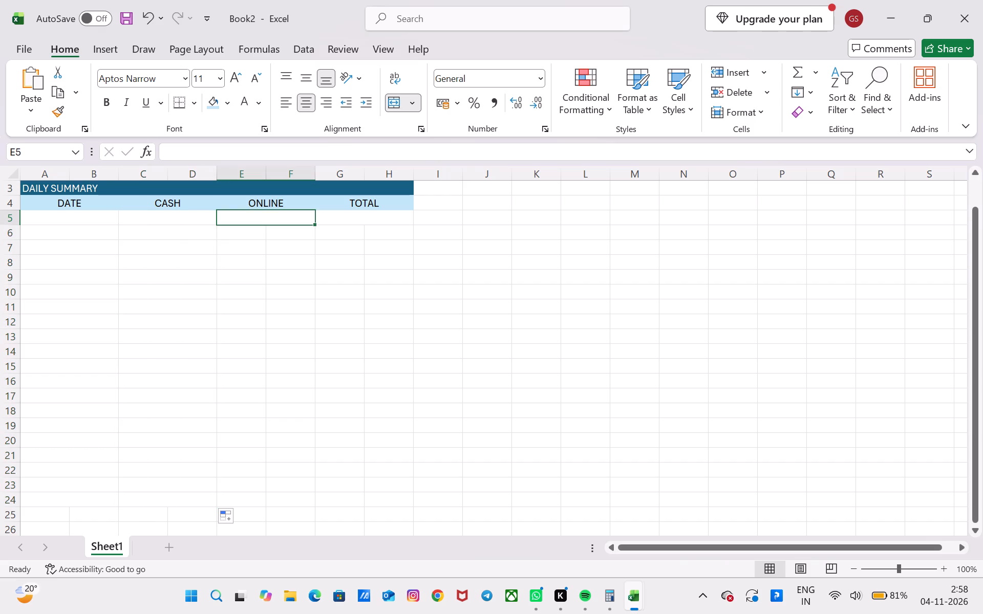
pyautogui.moveTo(305, 223); pyautogui.dragTo(309, 221)
pyautogui.moveTo(314, 222); pyautogui.dragTo(304, 460)
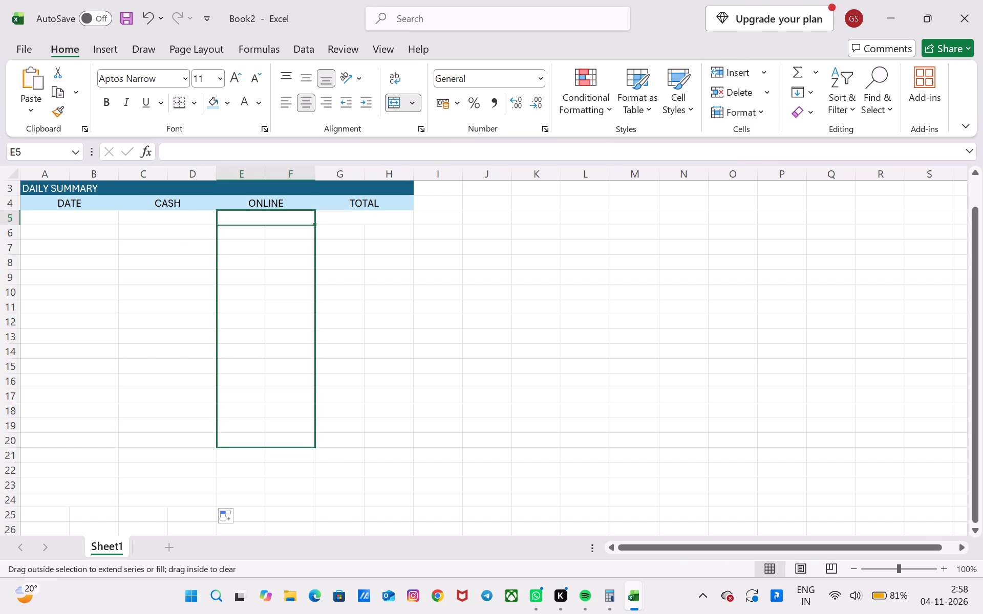
pyautogui.moveTo(304, 460); pyautogui.dragTo(294, 502)
pyautogui.click(381, 222)
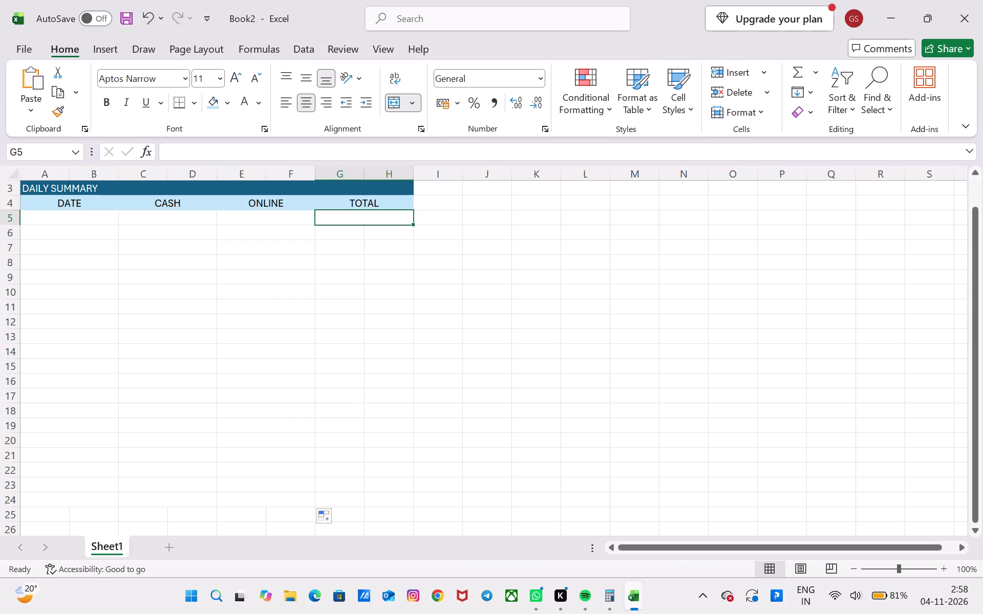
pyautogui.moveTo(413, 222); pyautogui.dragTo(407, 509)
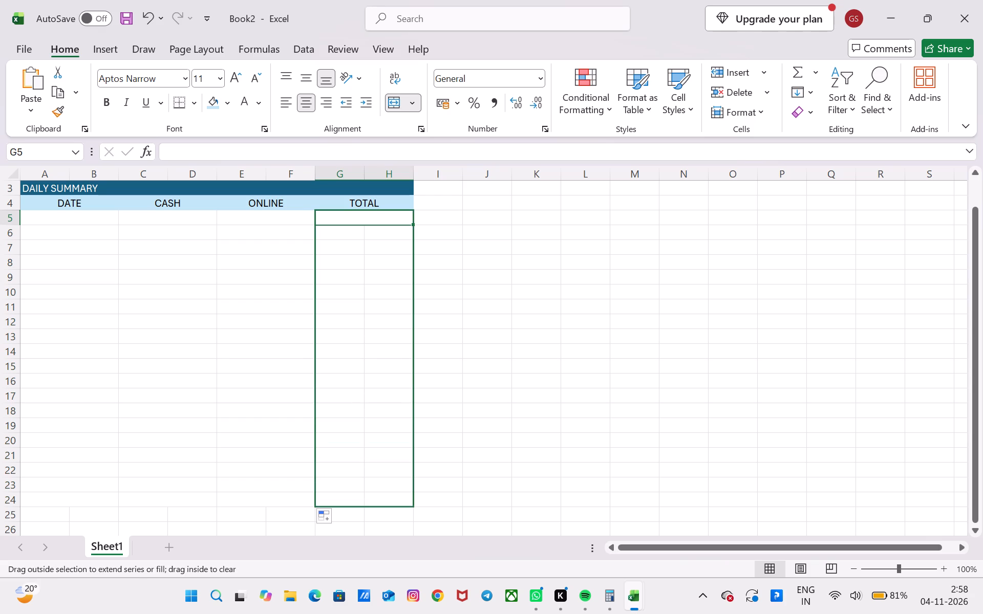
pyautogui.moveTo(407, 509); pyautogui.dragTo(405, 508)
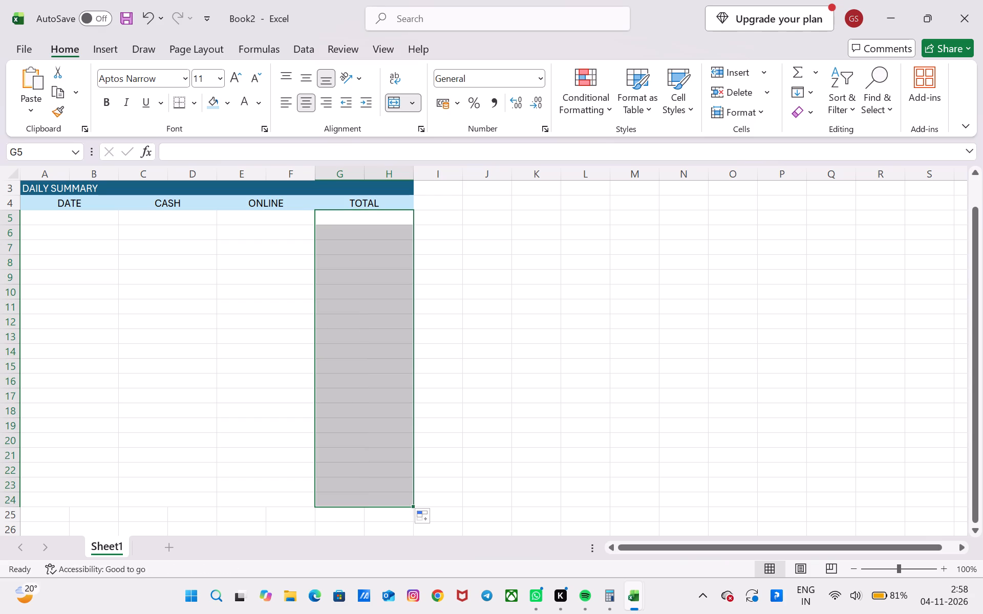
# Enter the dates 1-NOV, 2-NOV and 3-NOV in rows 5 to 7 of the DATE column.
pyautogui.click(85, 217)
pyautogui.press('1')
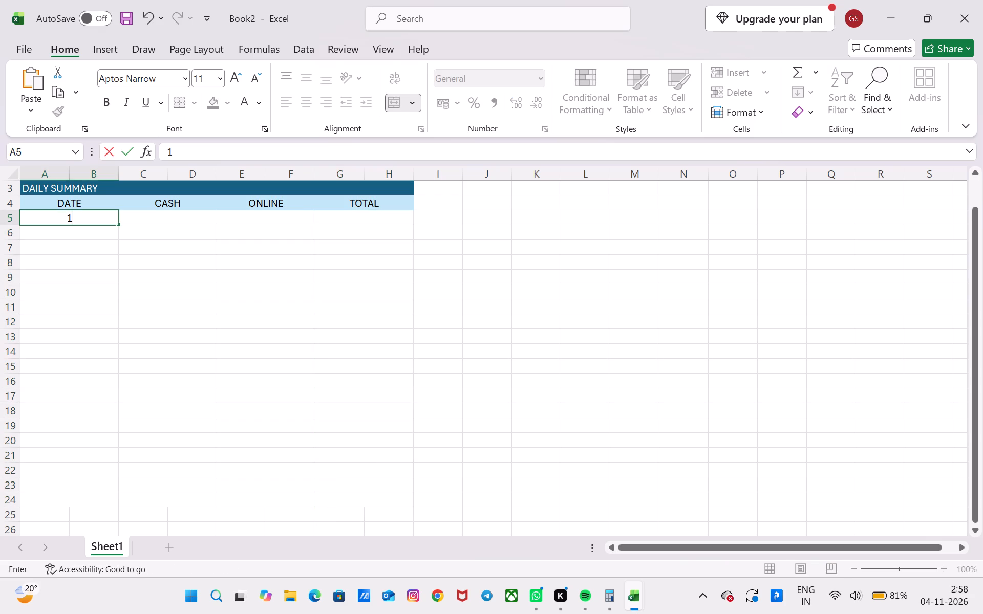
pyautogui.write('-NOV')
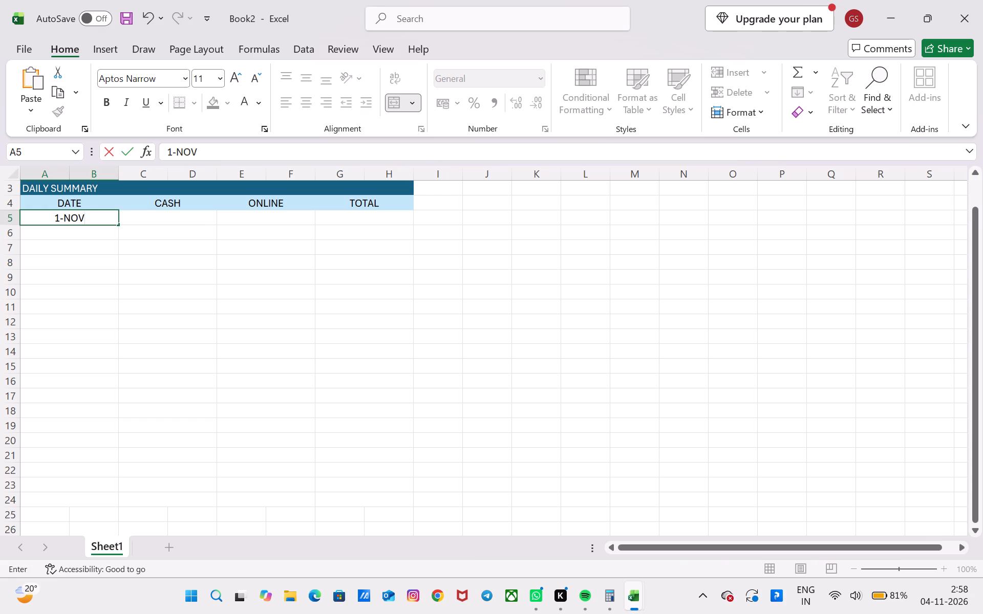
pyautogui.press('Return')
pyautogui.write('2-NOV')
pyautogui.press('Return')
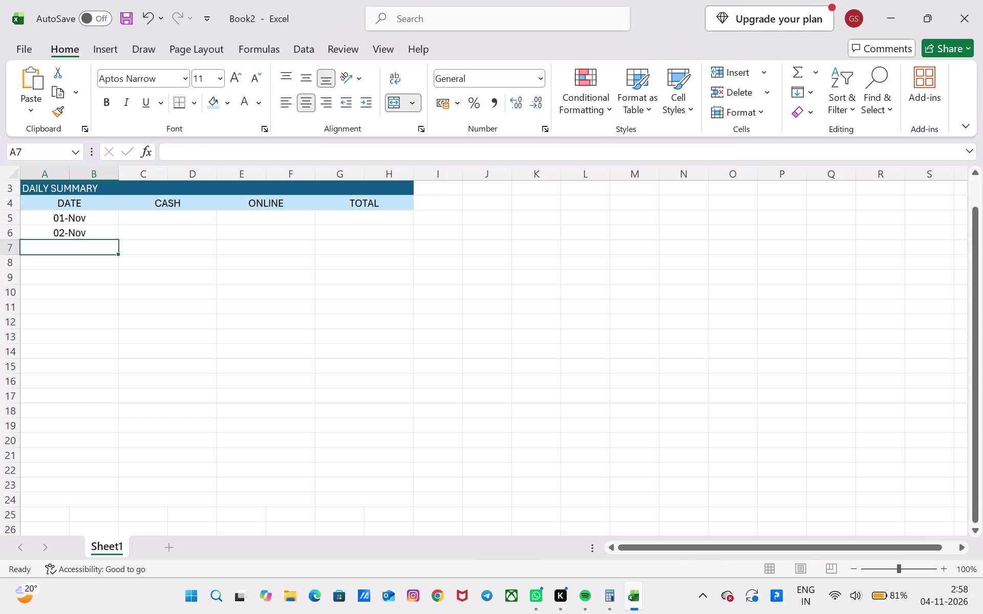
pyautogui.write('3-NOV')
pyautogui.press('Return')
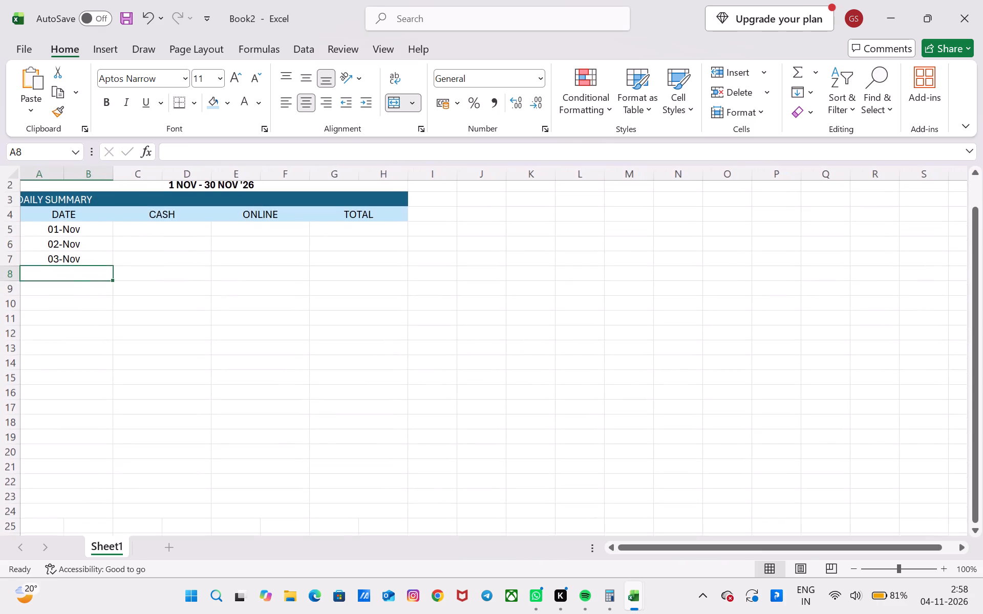
# Extend the merged row 24 cells of the DATE, CASH, ONLINE and TOTAL columns down through row 35.
pyautogui.scroll(-2, 95, 391)
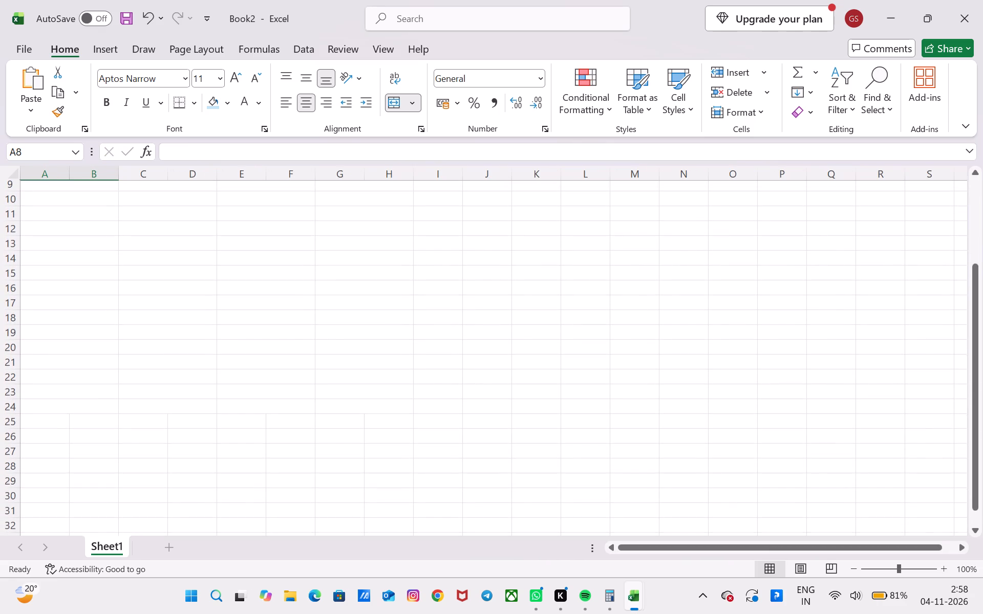
pyautogui.scroll(-2, 115, 339)
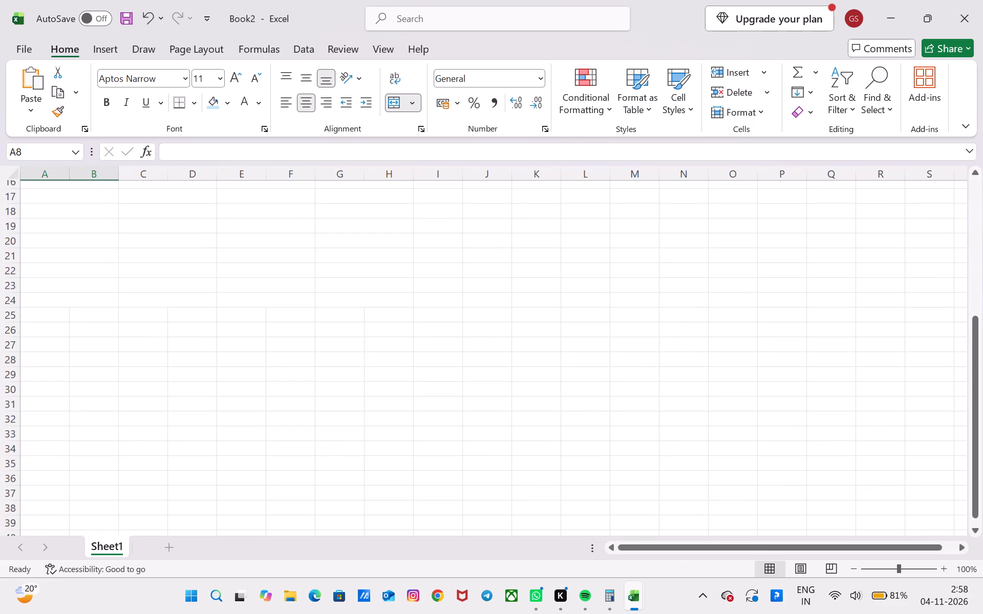
pyautogui.moveTo(94, 300); pyautogui.dragTo(117, 308)
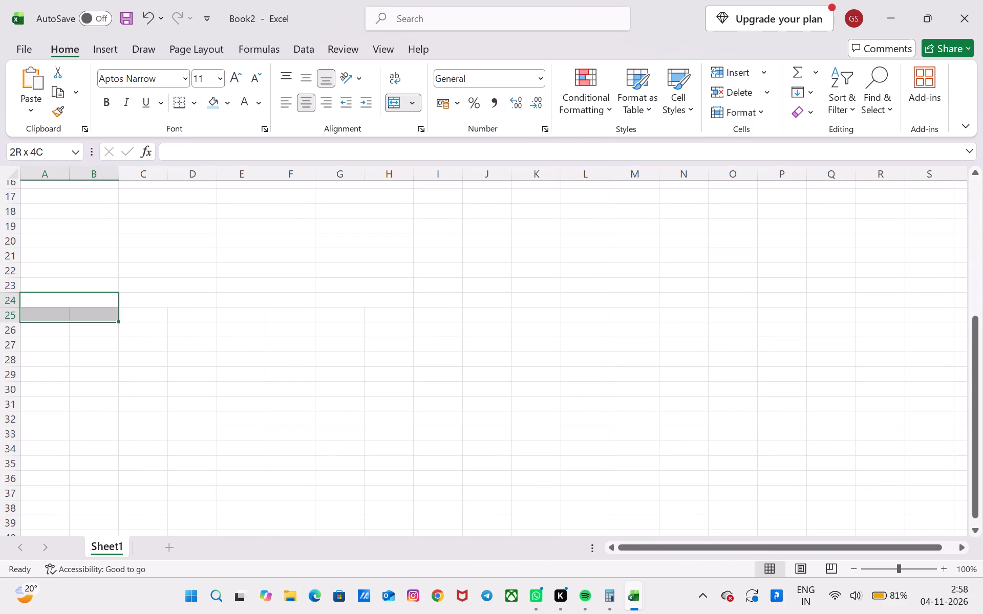
pyautogui.moveTo(117, 308); pyautogui.dragTo(113, 306)
pyautogui.moveTo(118, 306); pyautogui.dragTo(106, 469)
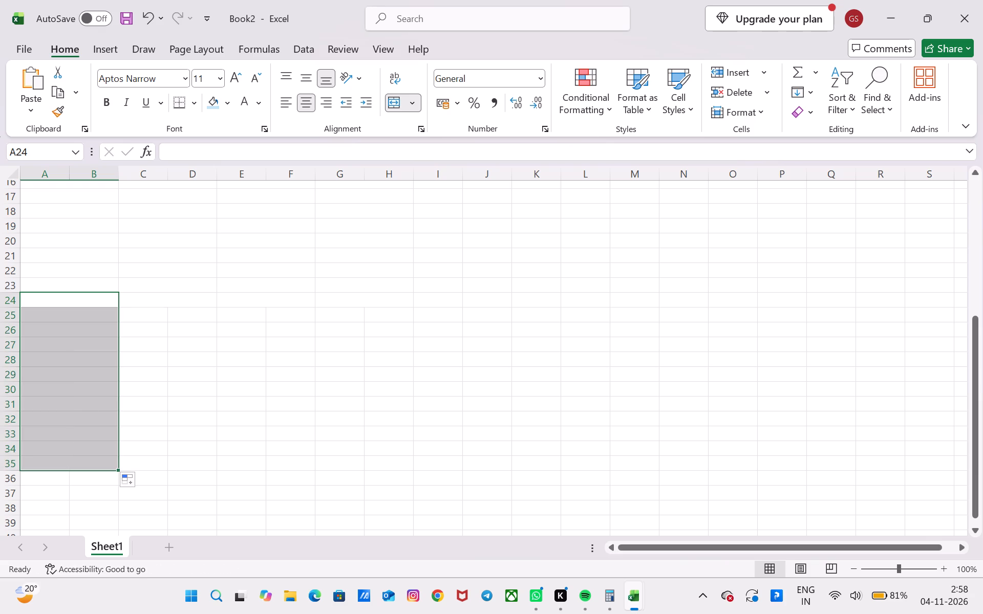
pyautogui.click(202, 303)
pyautogui.moveTo(215, 306); pyautogui.dragTo(215, 350)
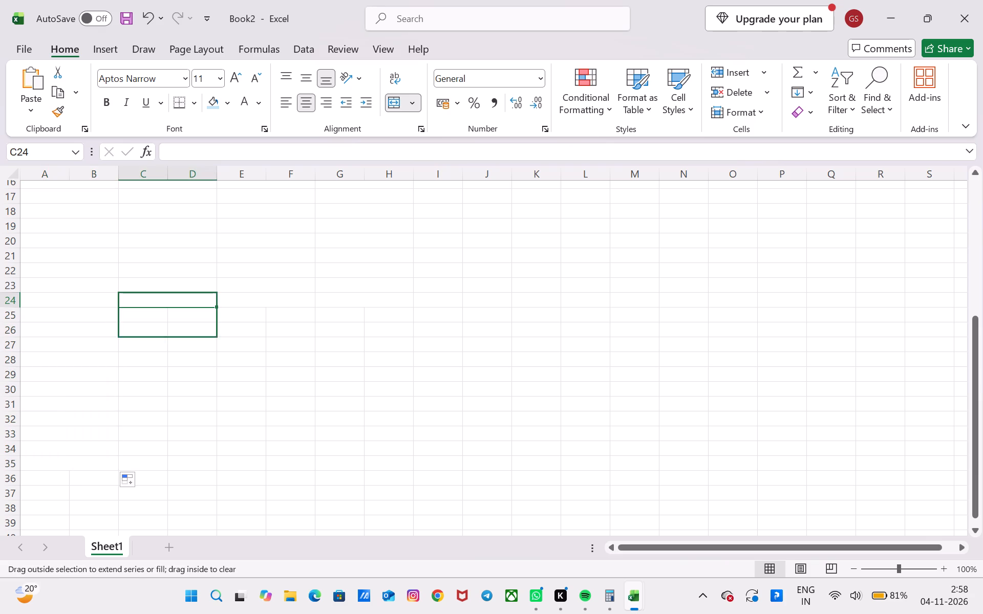
pyautogui.moveTo(215, 350); pyautogui.dragTo(213, 469)
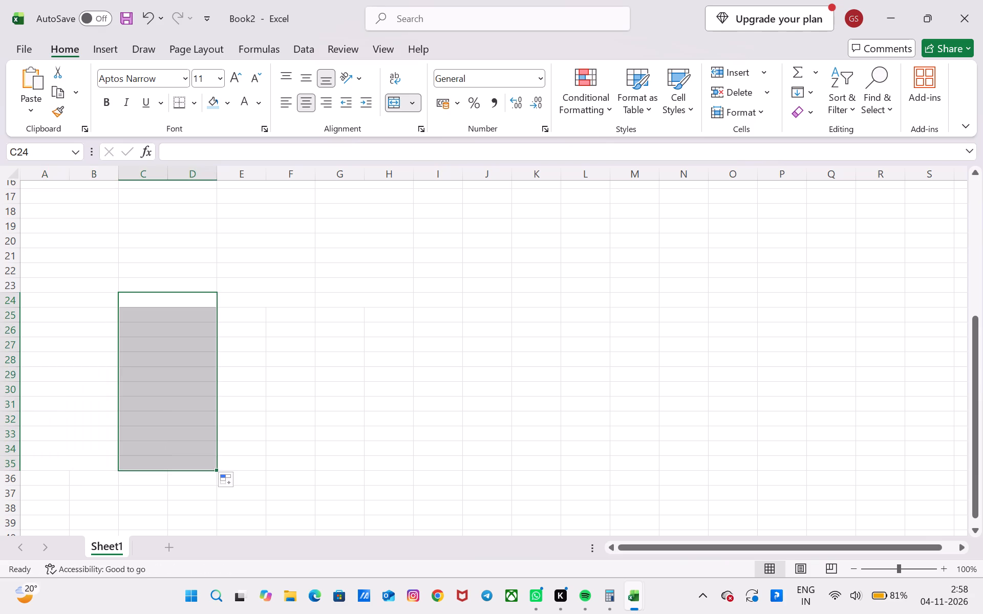
pyautogui.moveTo(282, 302); pyautogui.dragTo(311, 303)
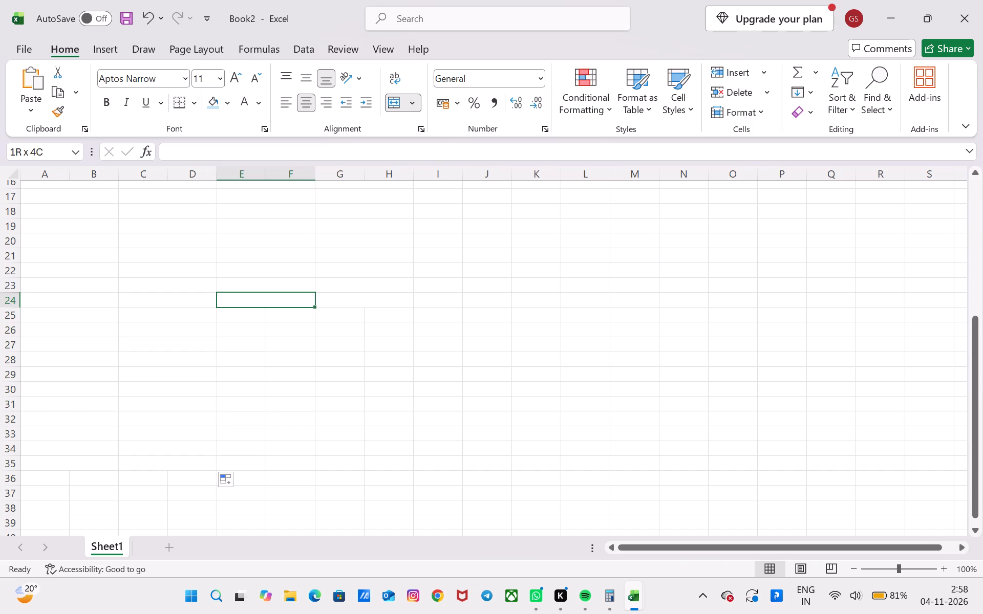
pyautogui.moveTo(313, 305); pyautogui.dragTo(314, 469)
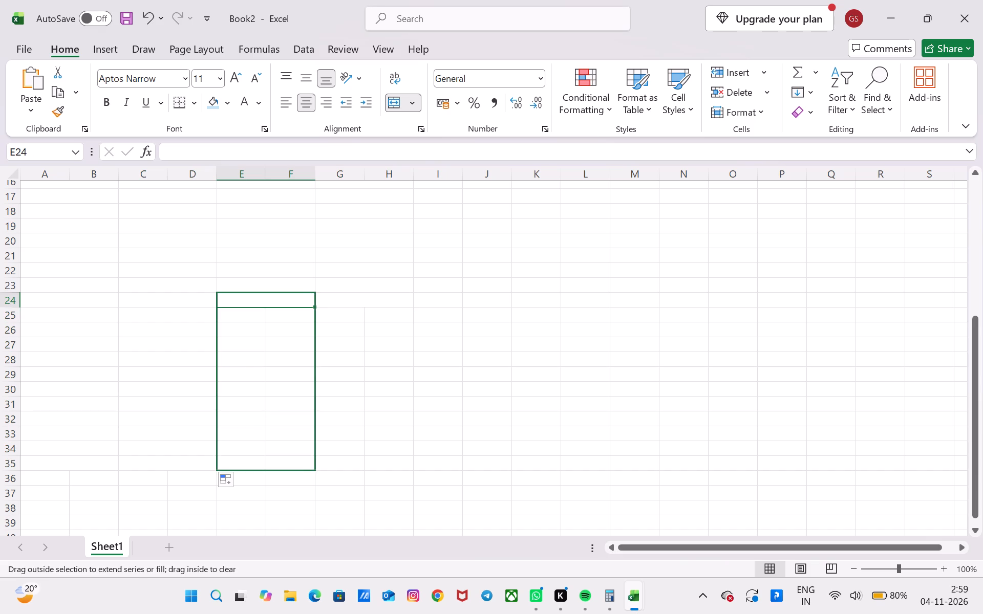
pyautogui.moveTo(314, 469); pyautogui.dragTo(314, 469)
pyautogui.click(371, 301)
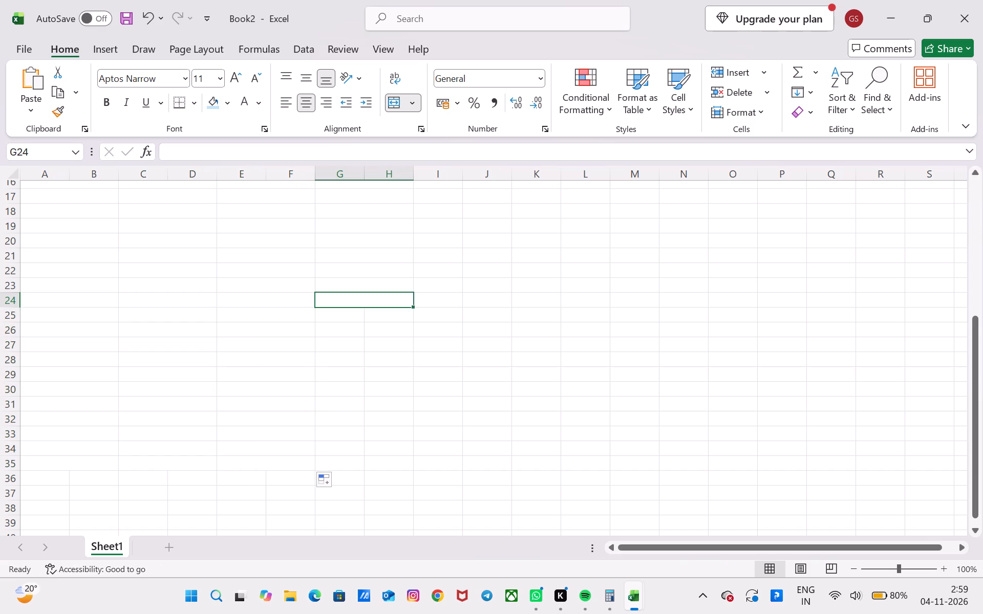
pyautogui.moveTo(413, 307); pyautogui.dragTo(421, 465)
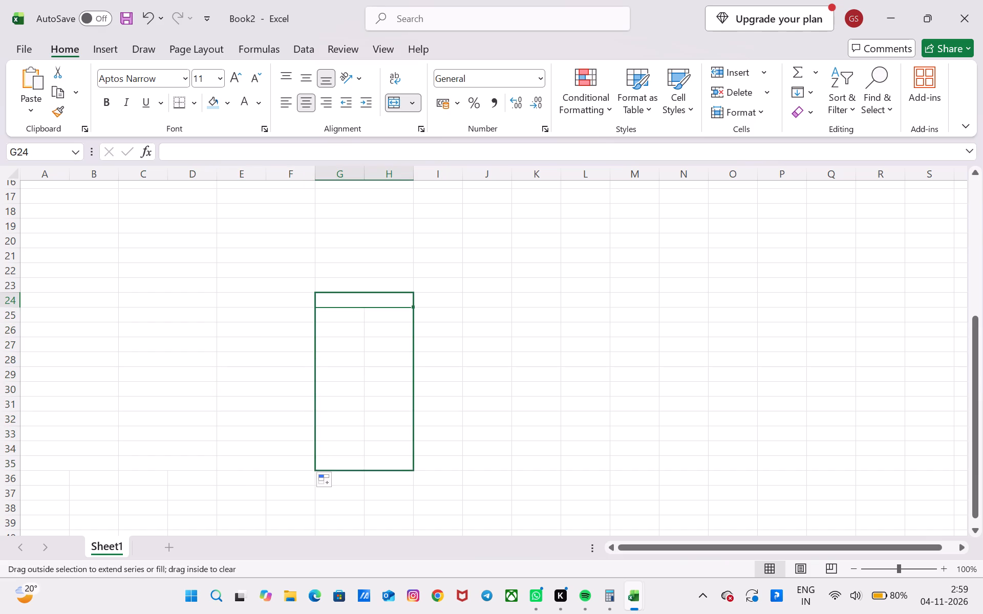
pyautogui.moveTo(421, 465); pyautogui.dragTo(420, 466)
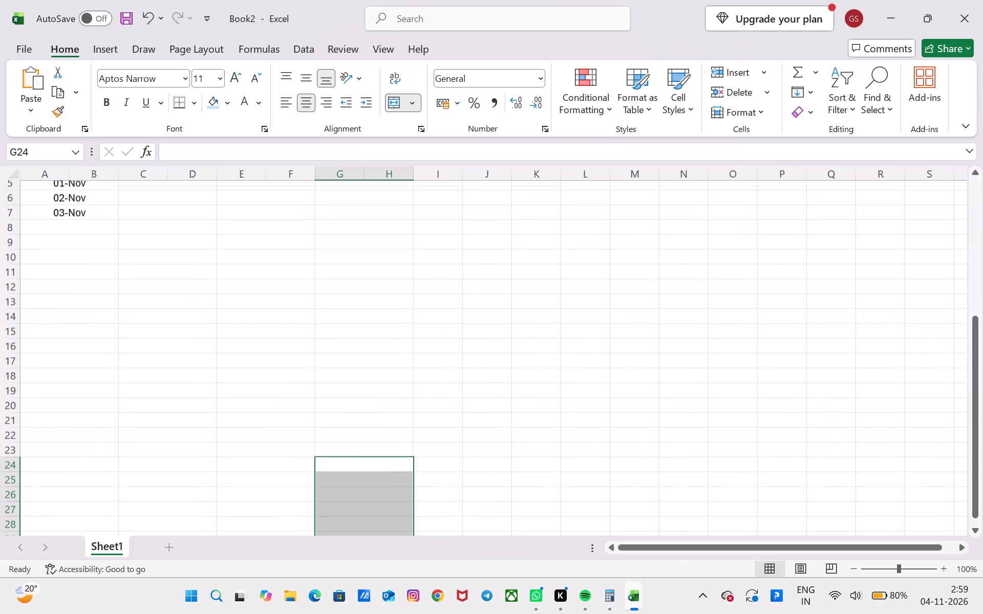
# Select the 03-Nov cell in row 7 of the DATE column.
pyautogui.moveTo(100, 215); pyautogui.dragTo(112, 215)
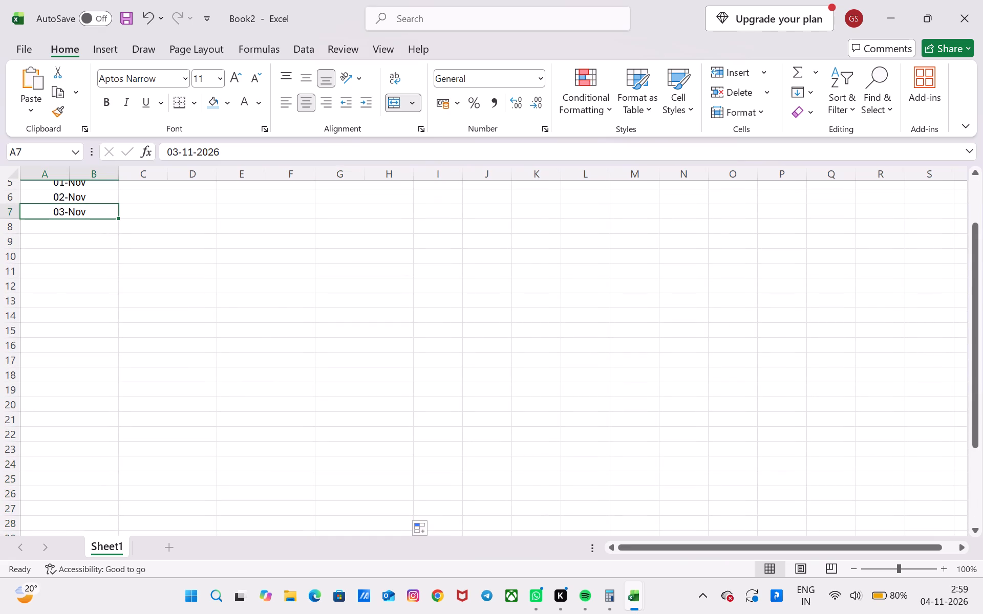
# Fill the date series from the 03-Nov cell in row 7 of the DATE column down through row 35.
pyautogui.moveTo(112, 215); pyautogui.dragTo(112, 216)
pyautogui.moveTo(117, 216); pyautogui.dragTo(87, 541)
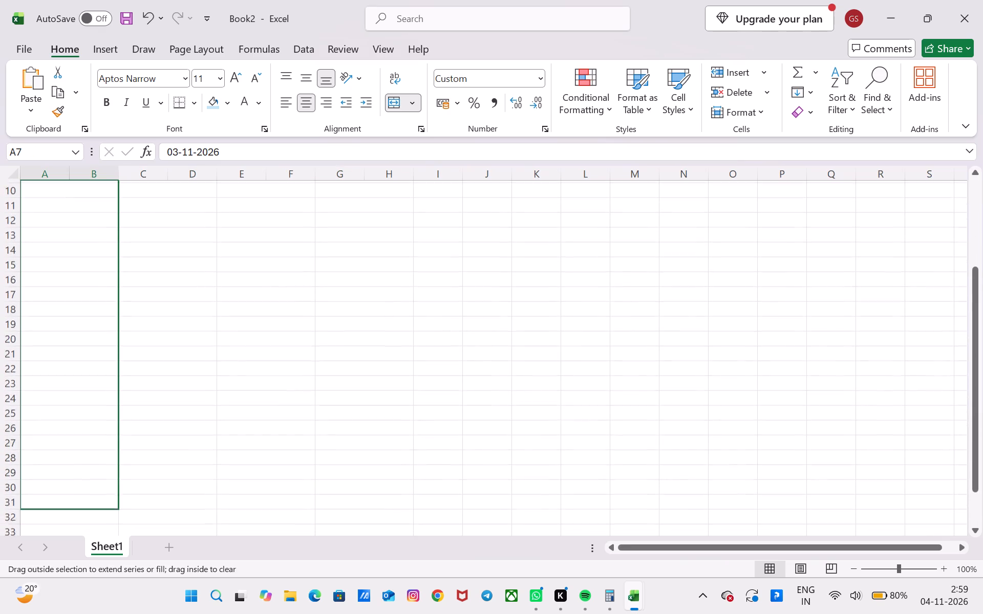
pyautogui.moveTo(87, 541); pyautogui.dragTo(88, 505)
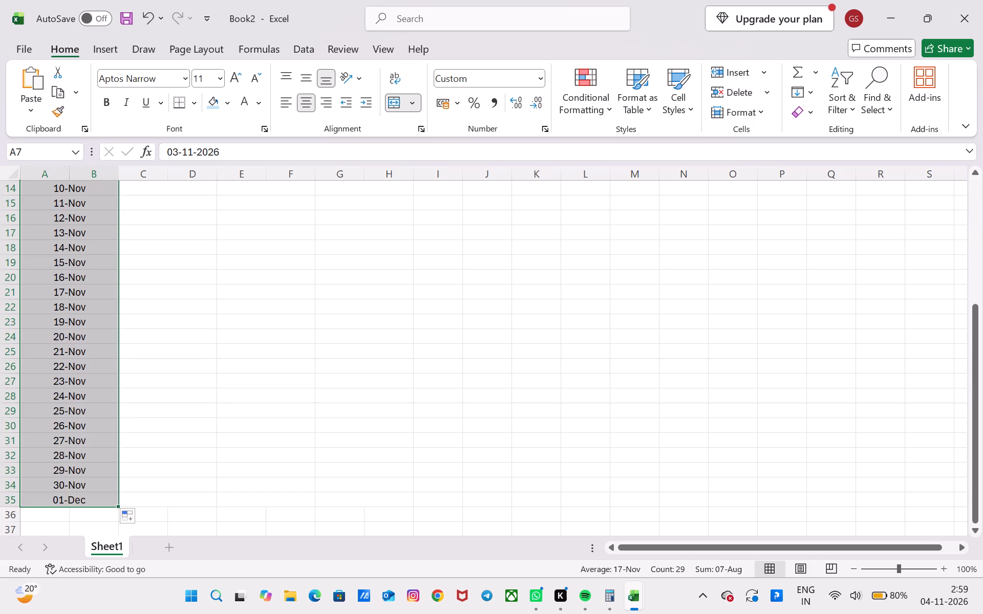
# Clear the 01-Dec date from row 35 of the DATE column.
pyautogui.click(94, 499)
pyautogui.press('BackSpace')
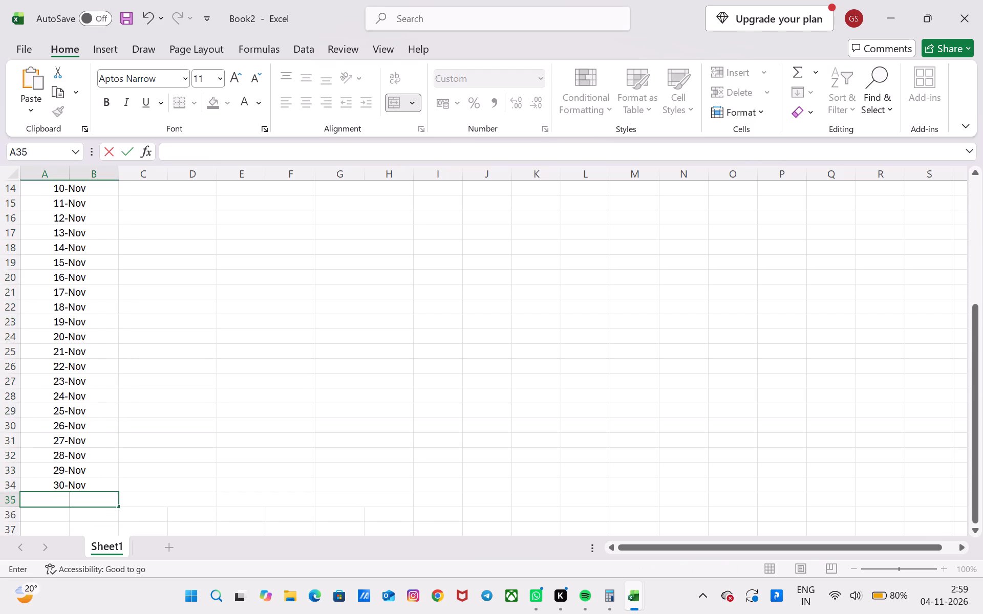
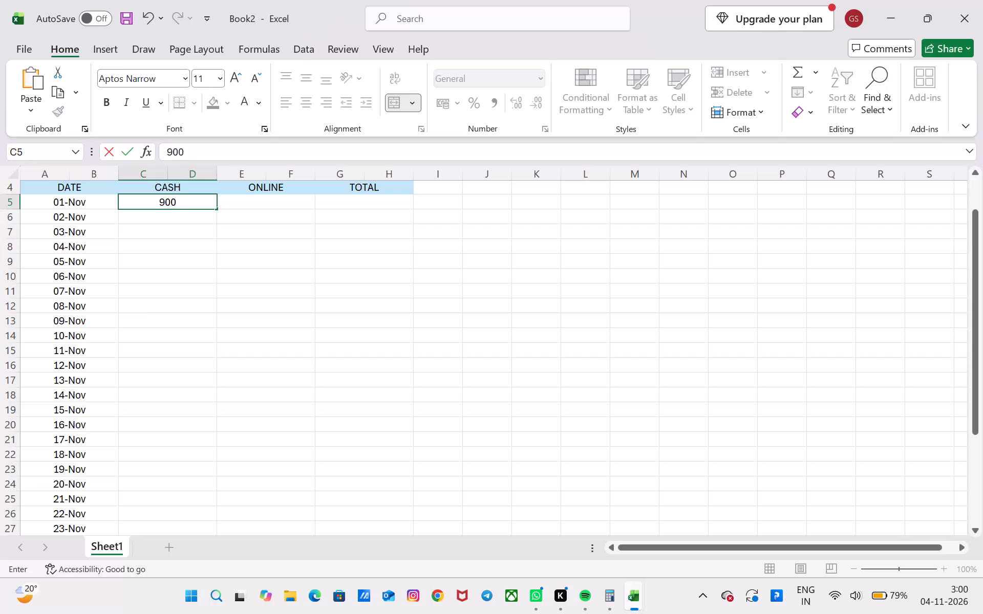
# Commit the 900 CASH entry for 01-Nov and enter 1140 as that date's ONLINE amount.
pyautogui.press('Right')
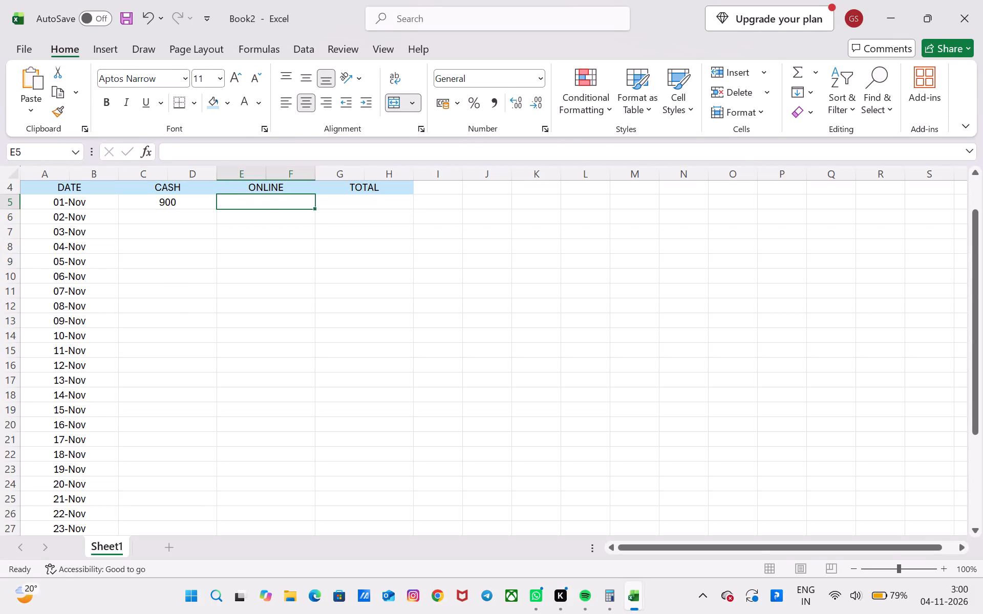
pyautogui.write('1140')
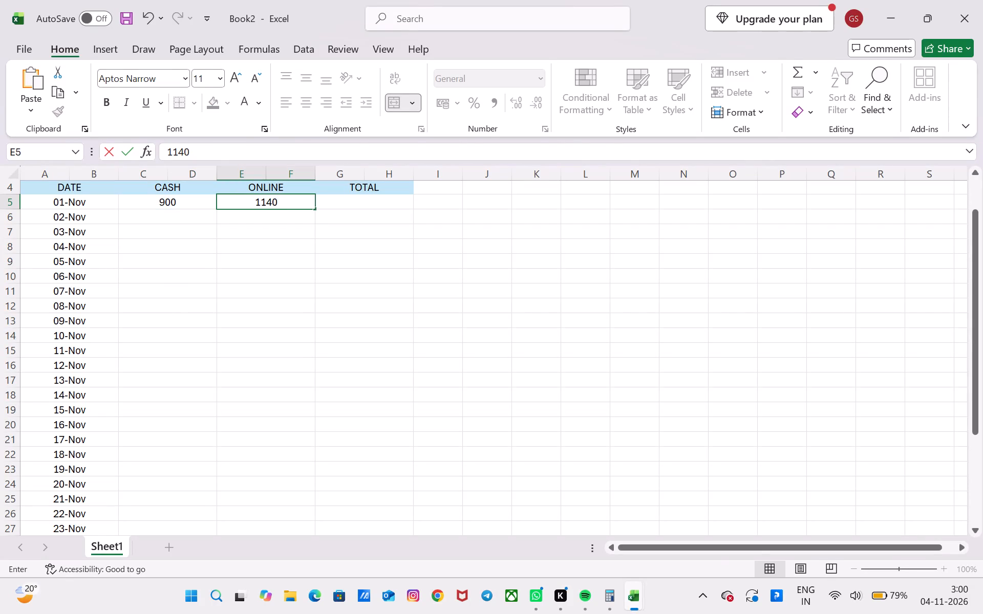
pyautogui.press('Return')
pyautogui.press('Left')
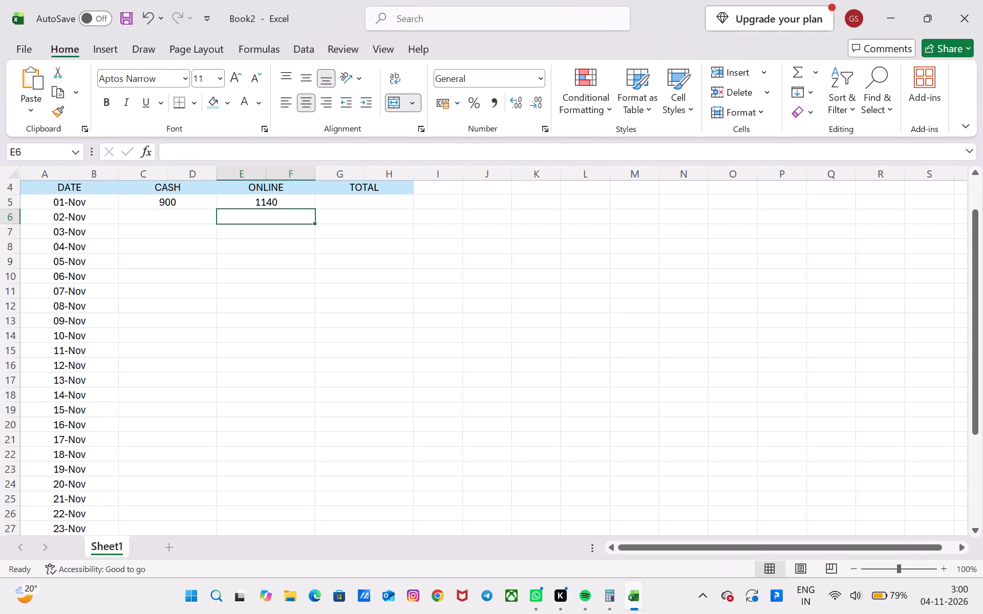
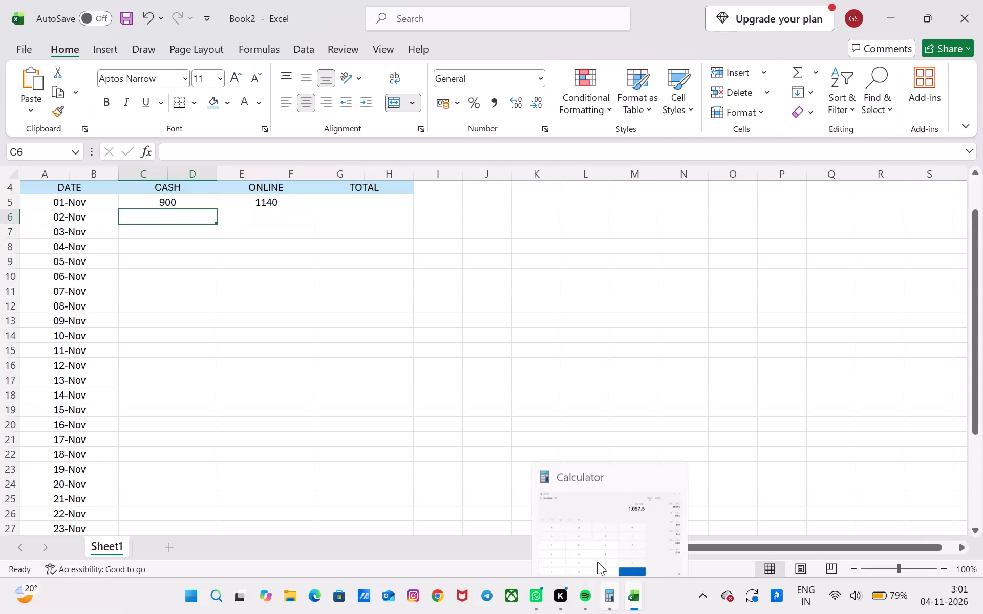
# Switch to Calculator, clear the previous result and add 860 and 190 for the 02-Nov cash figure.
pyautogui.click(593, 533)
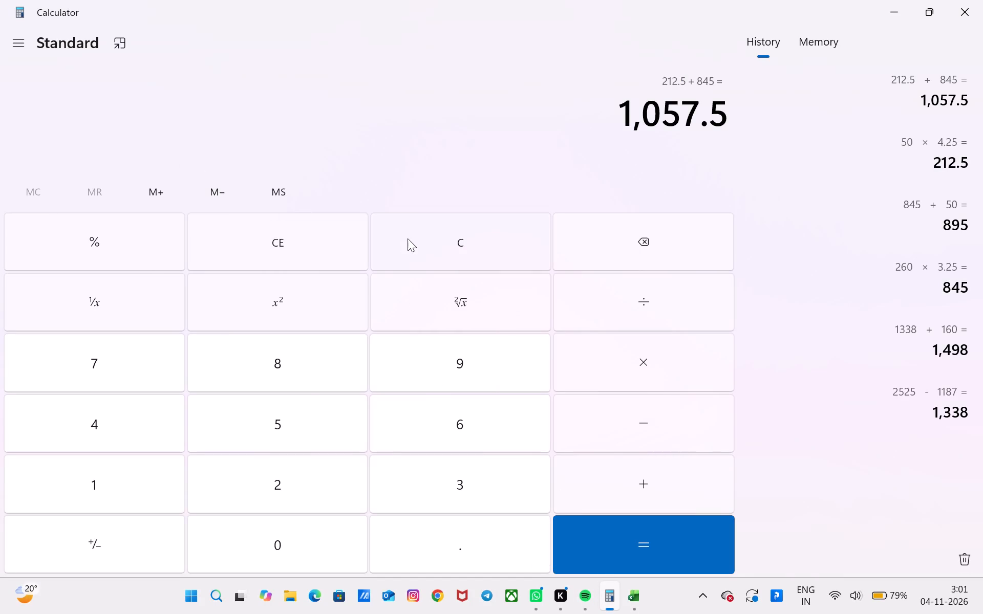
pyautogui.click(408, 238)
pyautogui.moveTo(285, 364); pyautogui.dragTo(434, 416)
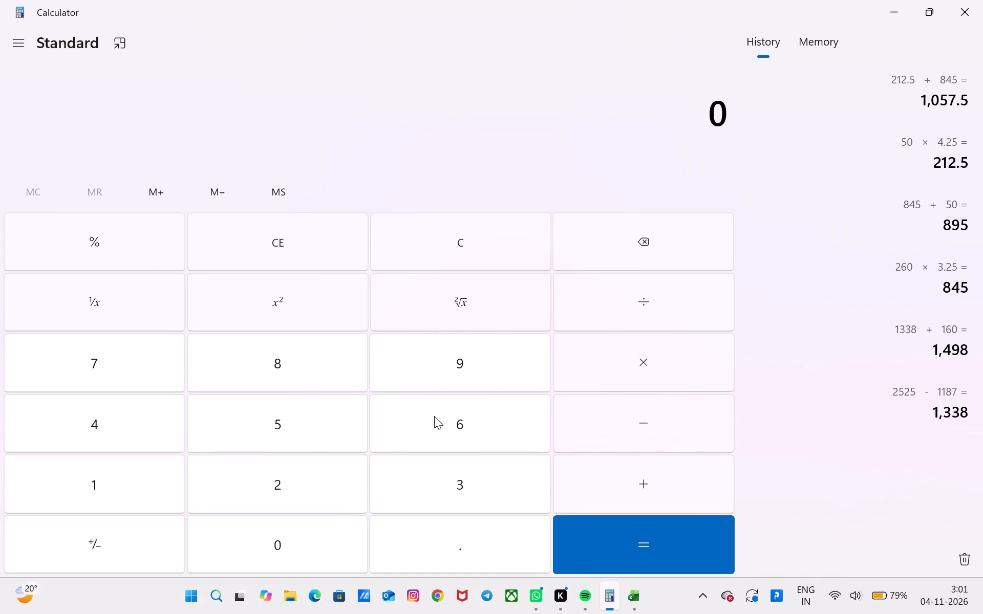
pyautogui.click(434, 416)
pyautogui.click(474, 256)
pyautogui.click(305, 356)
pyautogui.click(400, 409)
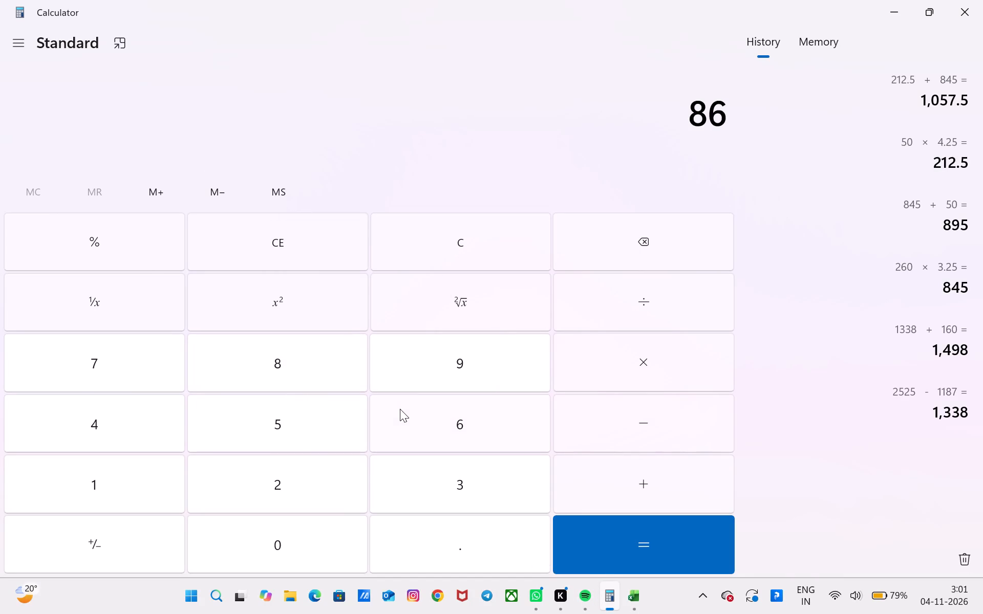
pyautogui.click(290, 549)
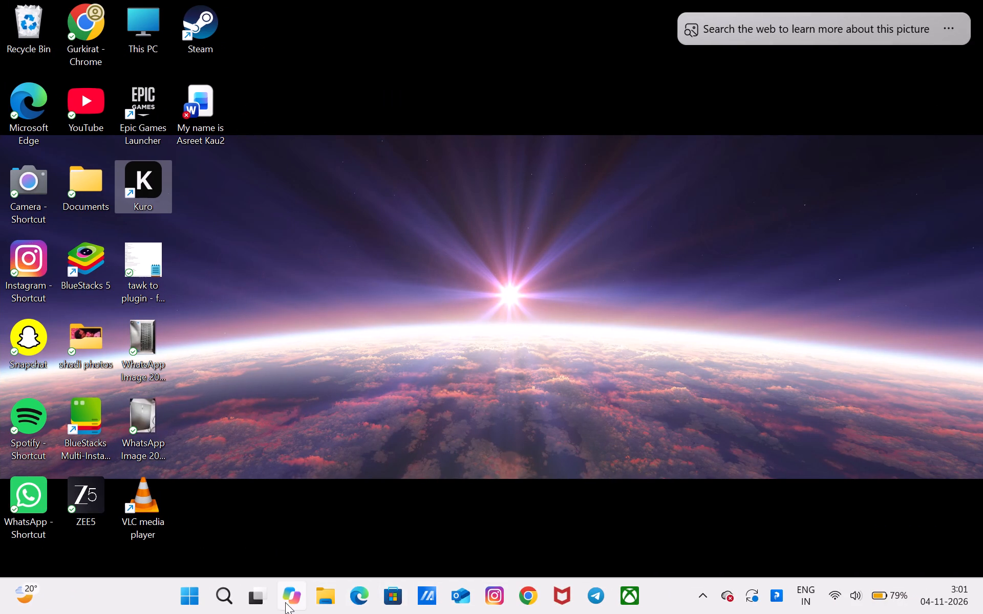
pyautogui.click(127, 530)
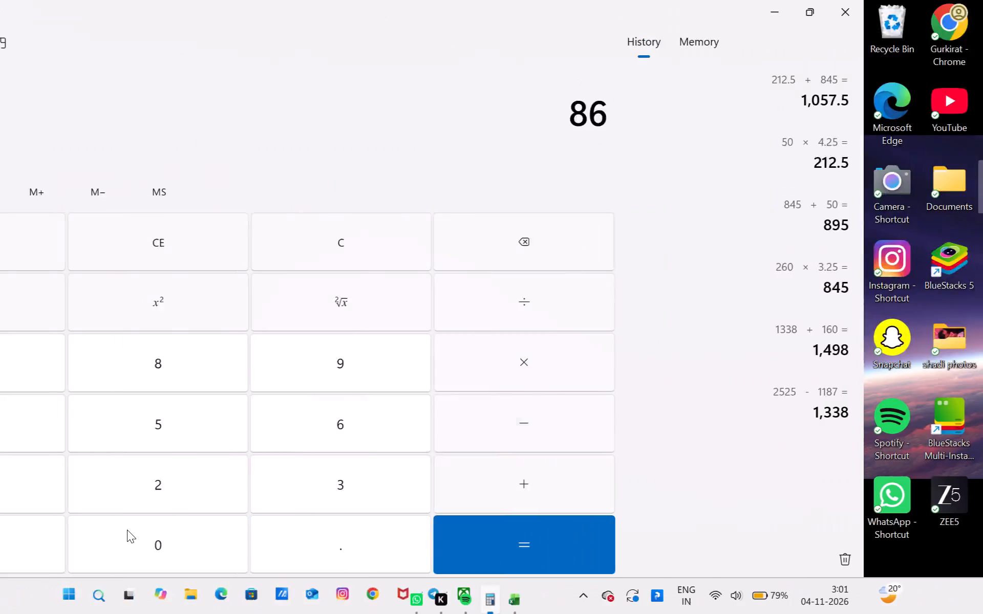
pyautogui.click(273, 553)
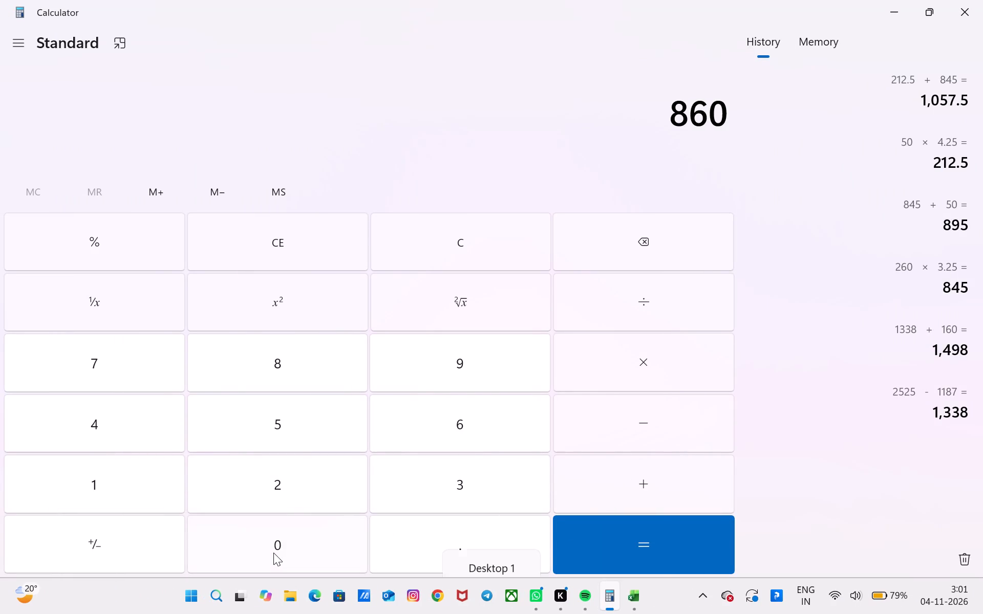
pyautogui.click(604, 487)
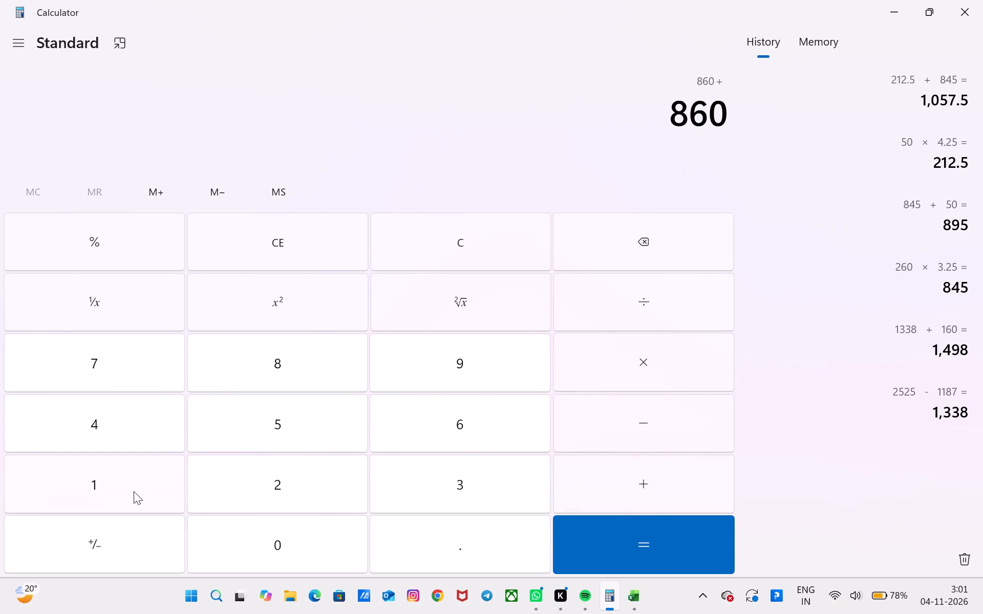
pyautogui.click(134, 491)
pyautogui.click(415, 349)
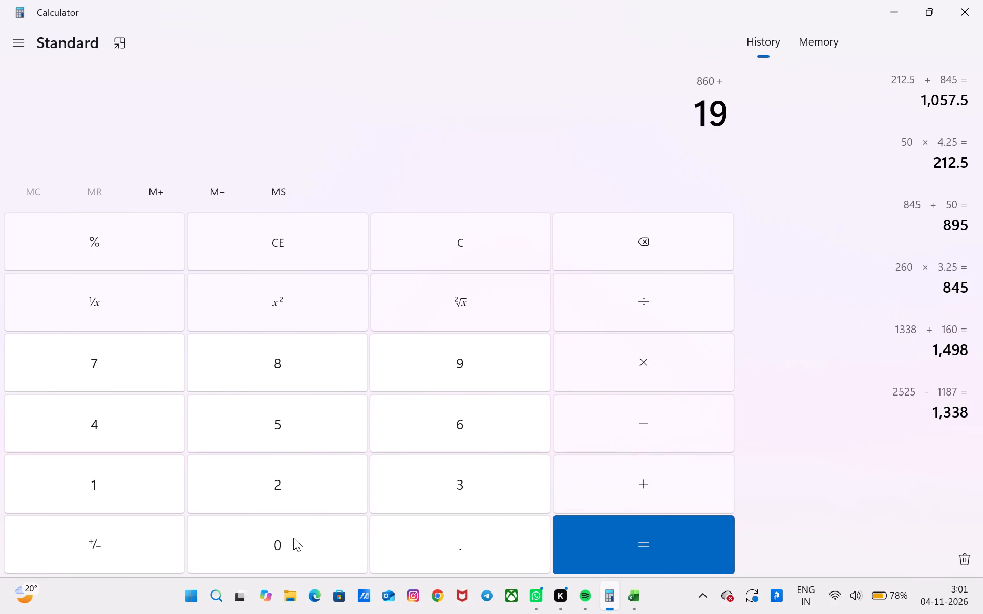
pyautogui.click(292, 539)
pyautogui.click(635, 546)
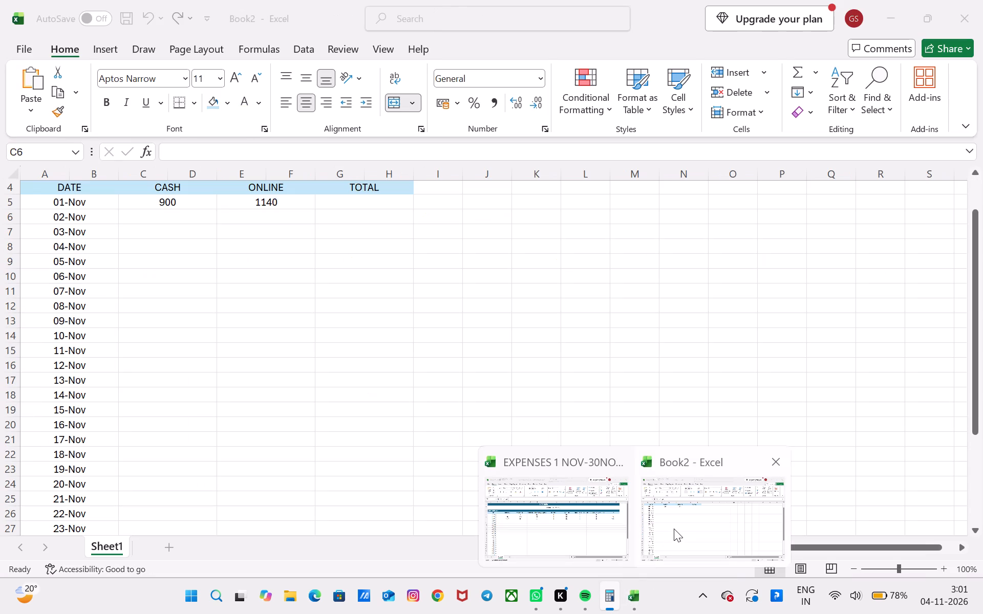
# Return to the Book2 workbook in Excel, enter 1050 as the 02-Nov CASH amount, and move to the 03-Nov CASH cell.
pyautogui.click(675, 528)
pyautogui.write('1050')
pyautogui.press('Right')
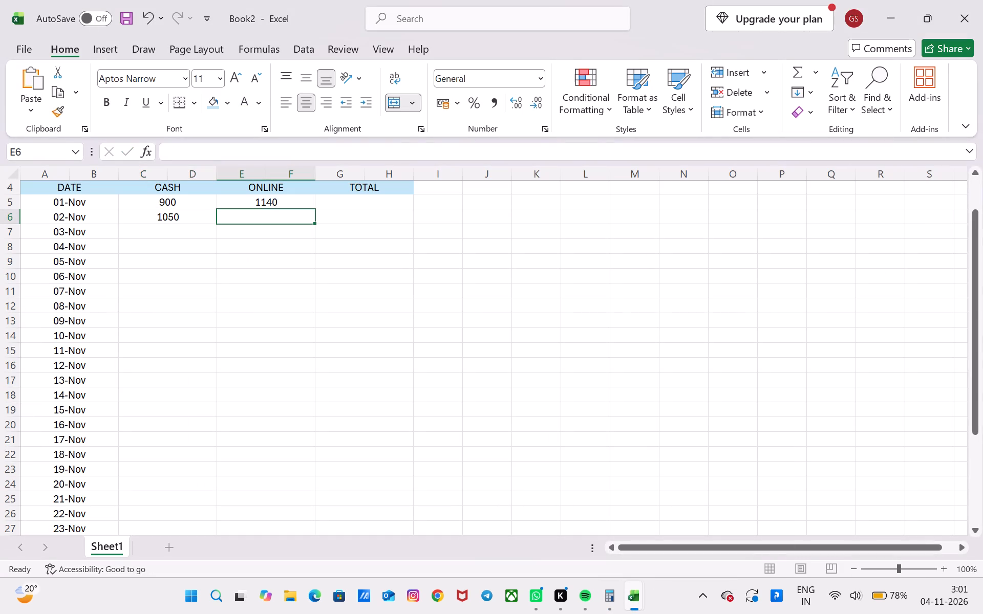
pyautogui.press('Down')
pyautogui.press('Left')
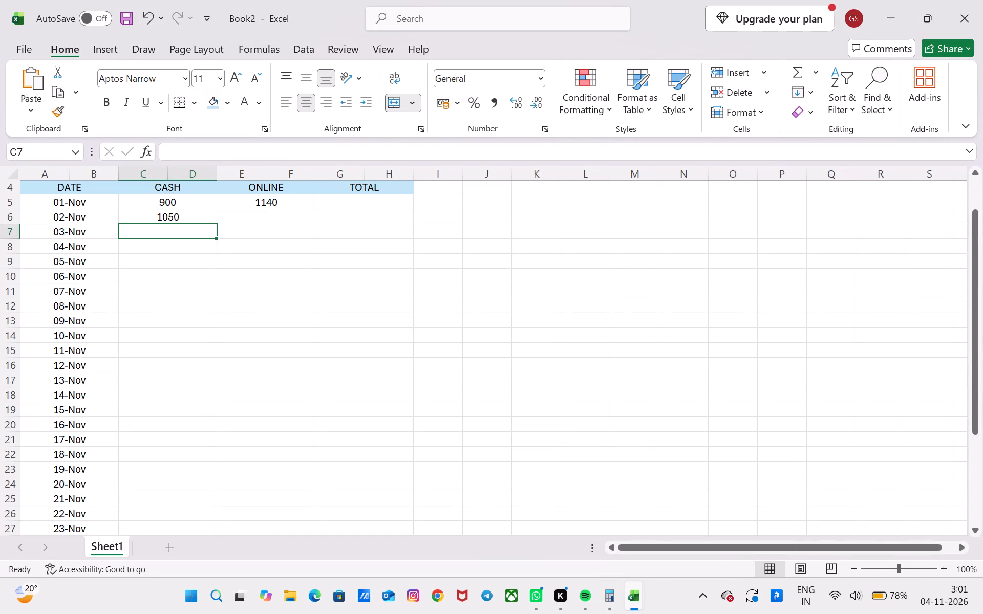
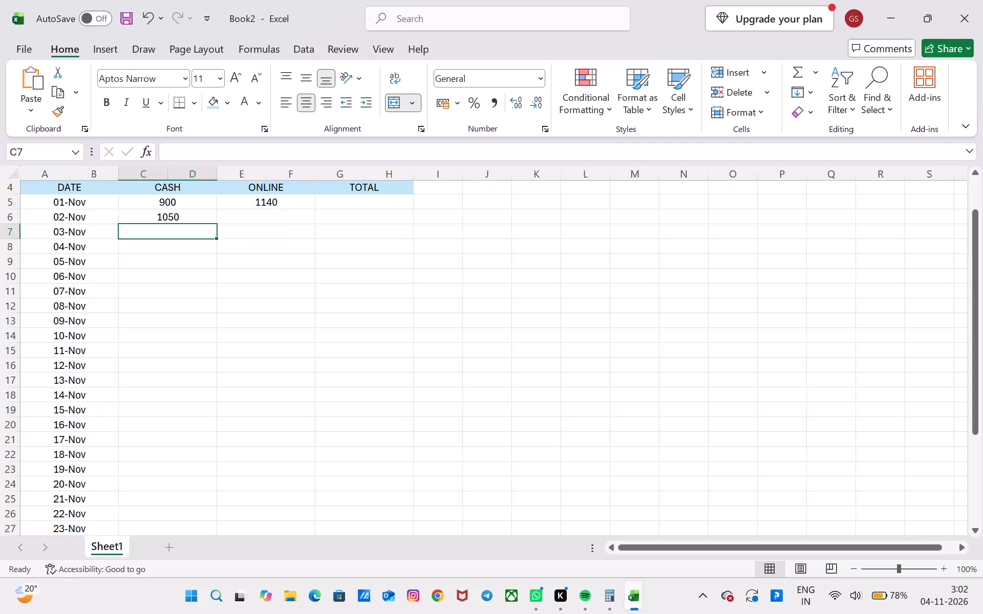
# Enter 1850 as the 02-Nov ONLINE amount and move to the 03-Nov CASH cell.
pyautogui.click(255, 218)
pyautogui.write('1850')
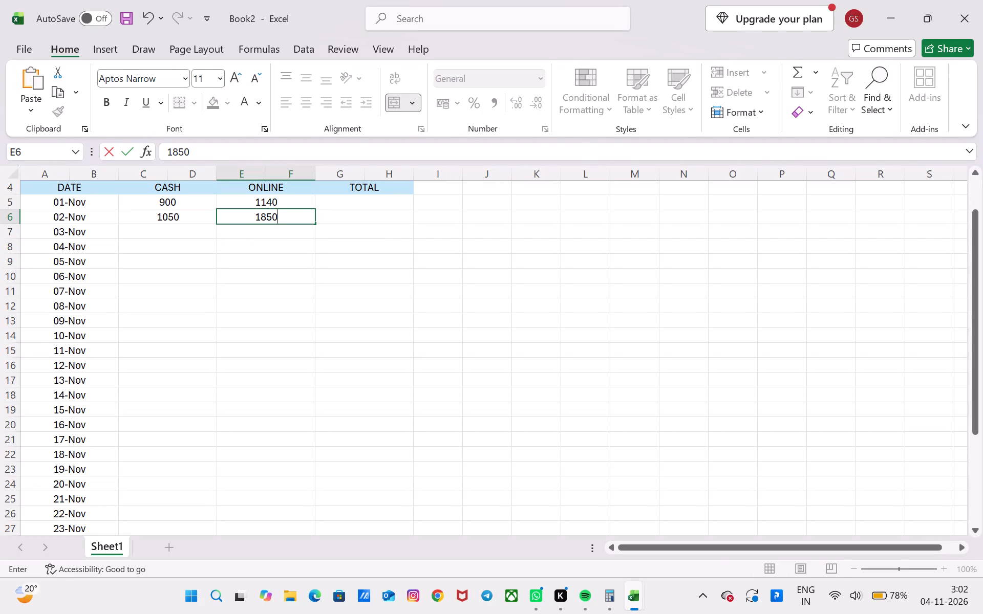
pyautogui.press('Down')
pyautogui.press('Left')
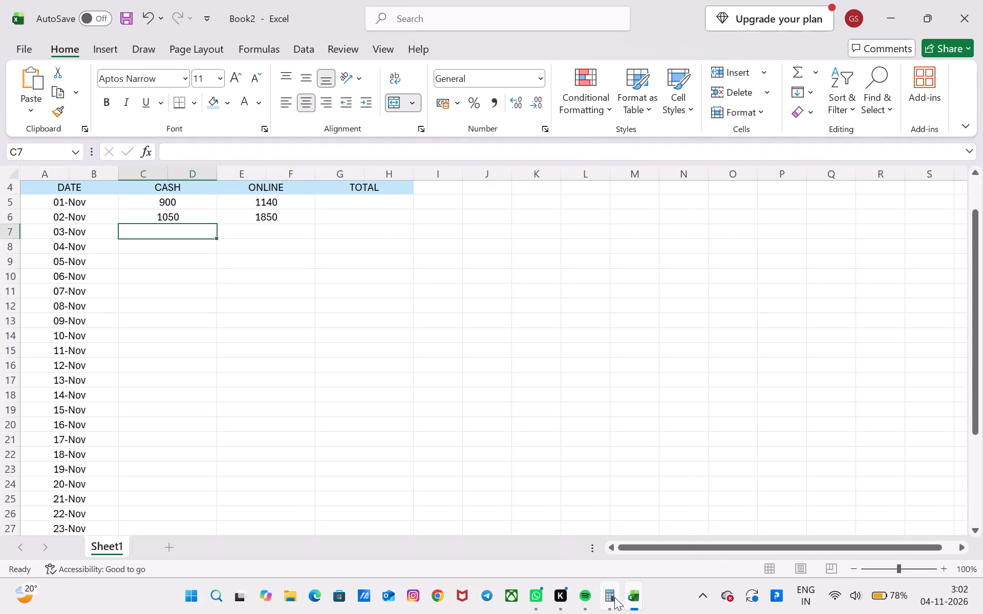
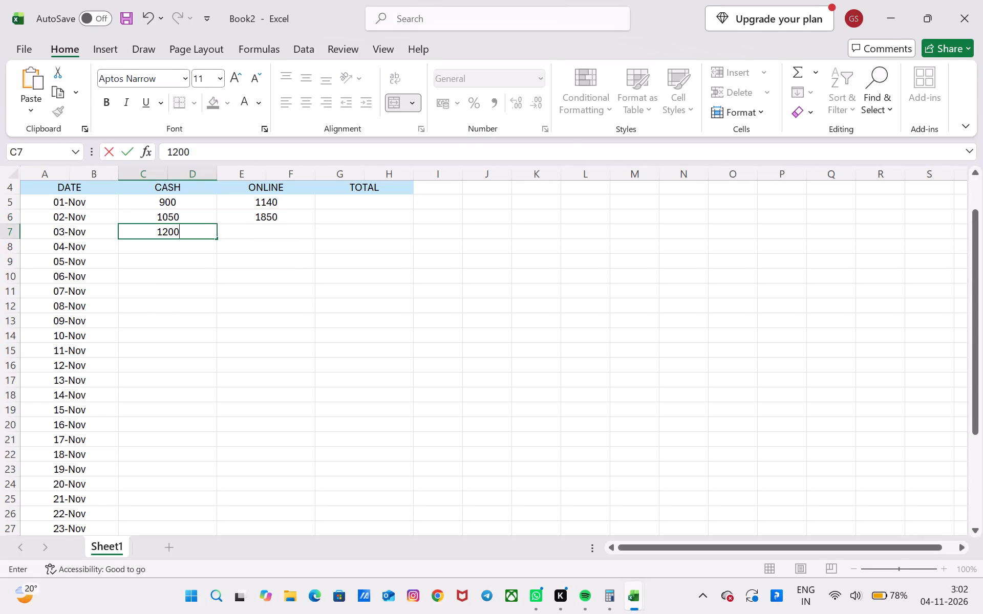
# Enter 1200 as the 03-Nov CASH amount and move to the 03-Nov ONLINE cell.
pyautogui.press('Return')
pyautogui.press('Right')
pyautogui.press('Up')
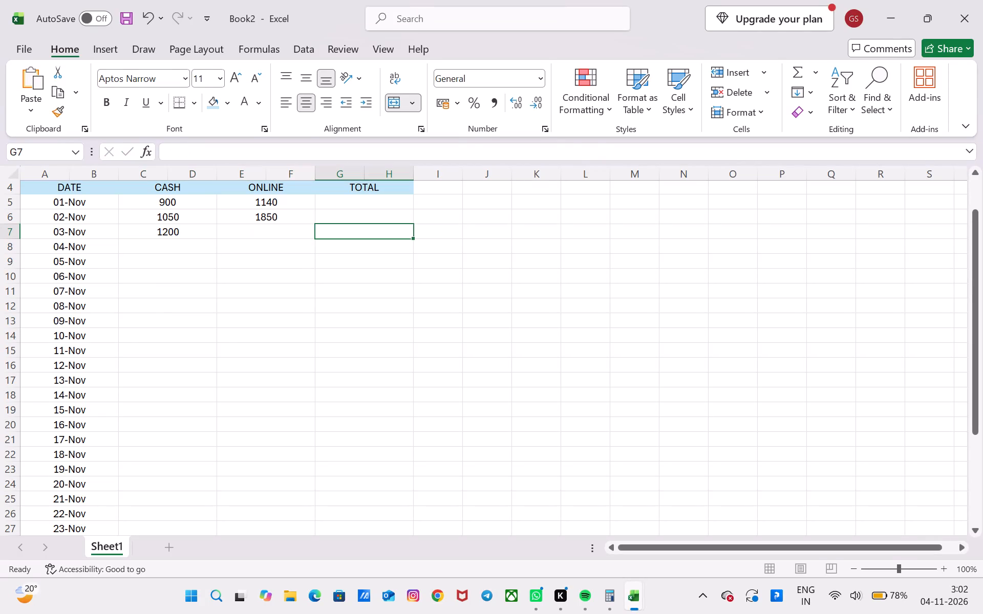
pyautogui.press('Right')
pyautogui.press('Up')
pyautogui.press('Up')
pyautogui.press('Down')
pyautogui.press('Left')
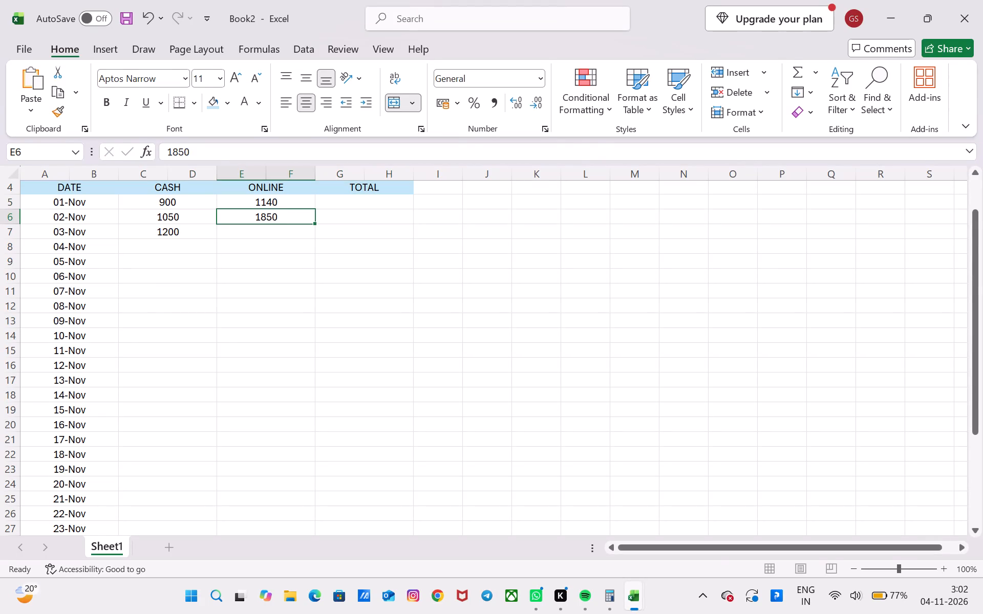
pyautogui.press('Down')
pyautogui.press('Left')
pyautogui.press('Right')
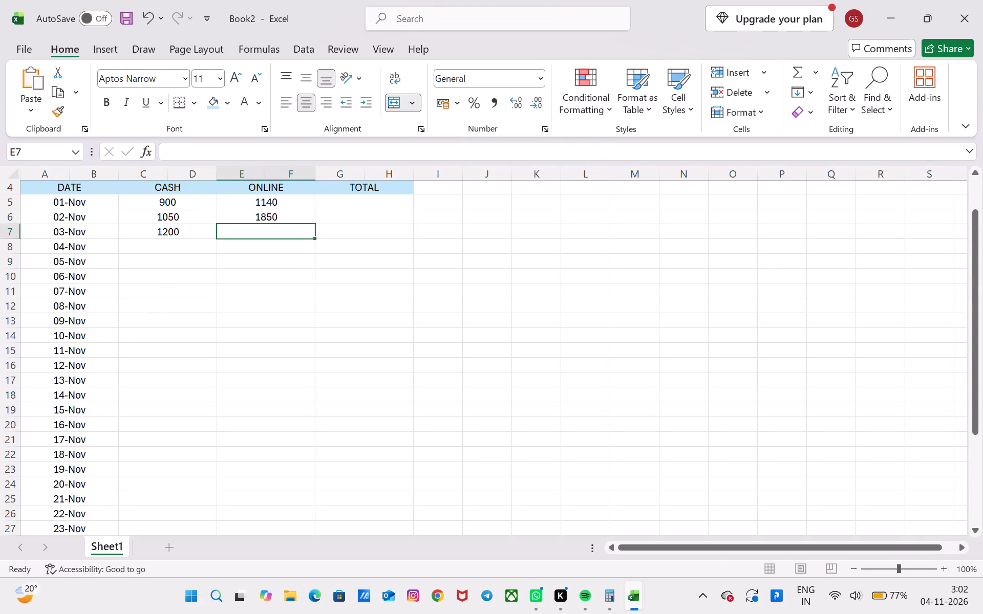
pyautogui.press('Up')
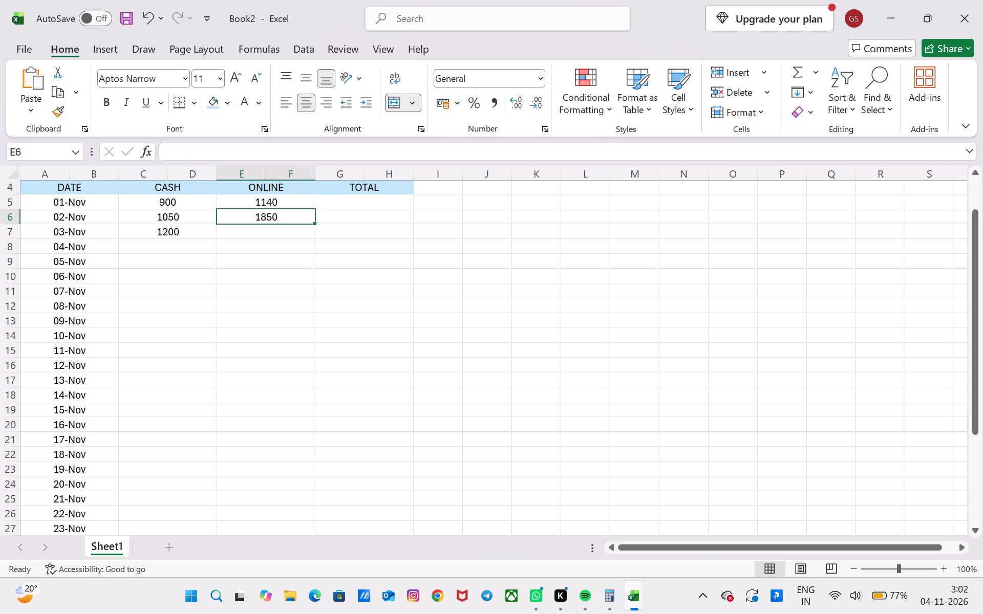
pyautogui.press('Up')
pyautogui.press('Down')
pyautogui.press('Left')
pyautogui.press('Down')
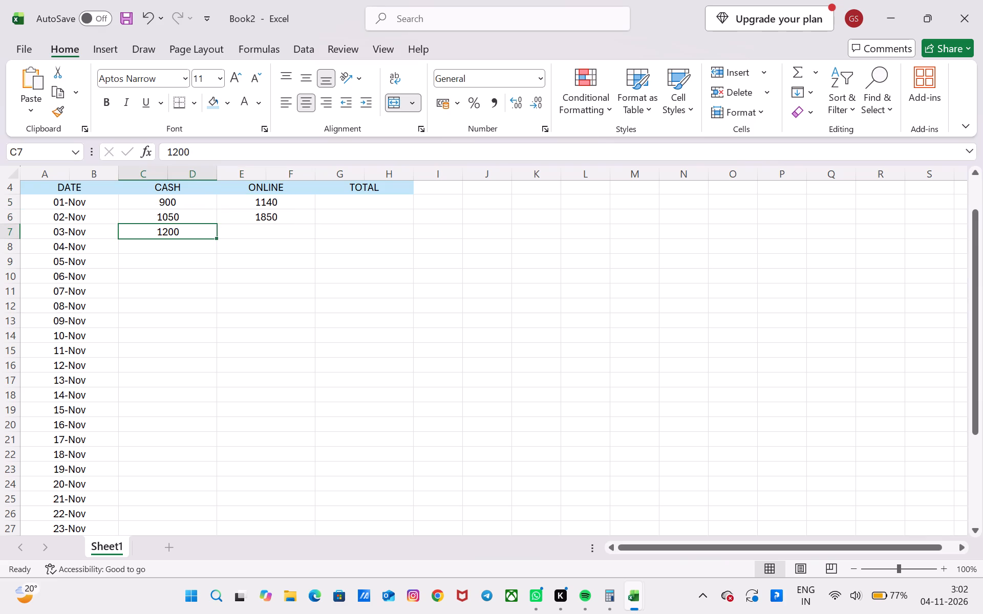
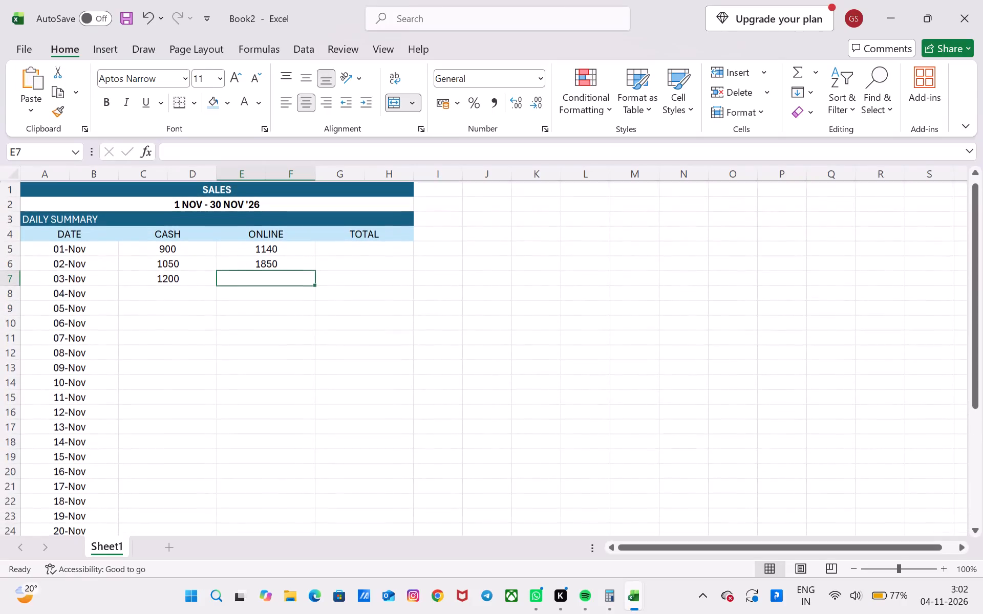
# Turn on AutoSave for the sales workbook, choosing the personal OneDrive as the upload location.
pyautogui.click(90, 13)
pyautogui.click(429, 230)
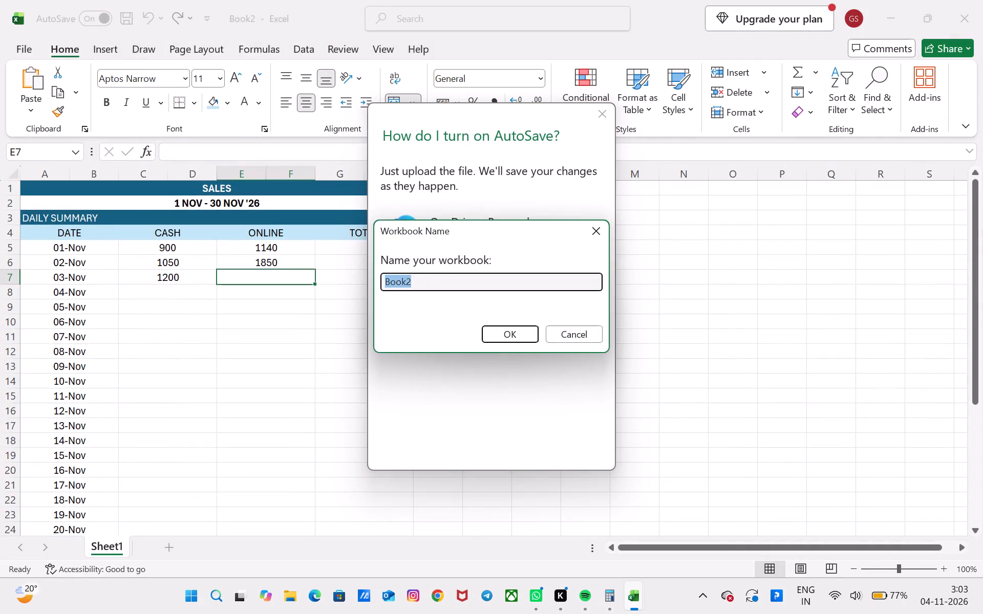
# Name the workbook SALES 1 NOV - 30 NOV and save it to OneDrive with AutoSave turned on.
pyautogui.press('BackSpace')
pyautogui.write('SALES')
pyautogui.press('space')
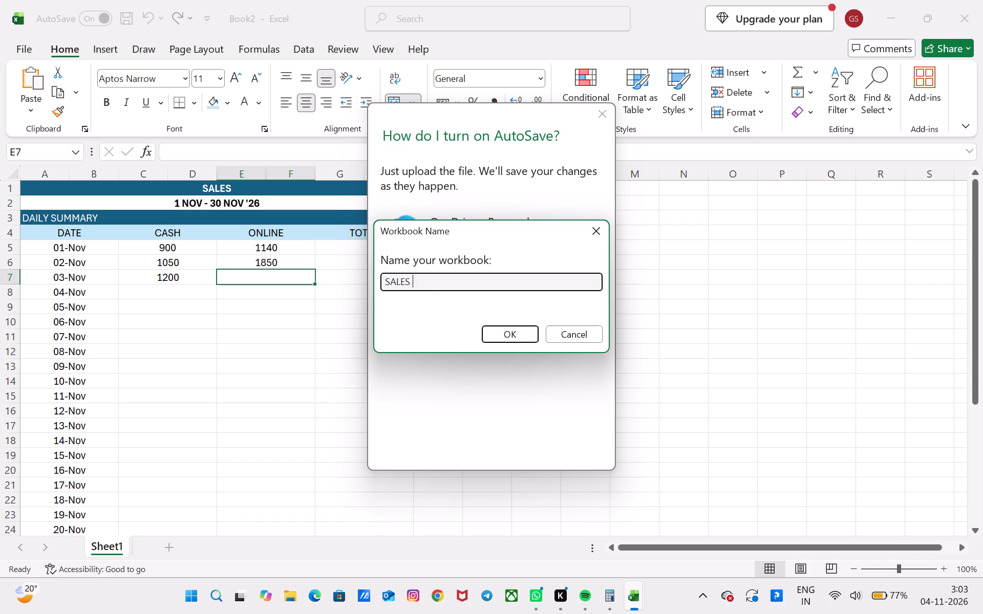
pyautogui.press('1')
pyautogui.press('n')
pyautogui.press('BackSpace')
pyautogui.press('space')
pyautogui.write('NOV')
pyautogui.press('space')
pyautogui.write('- 30 NOV')
pyautogui.click(519, 328)
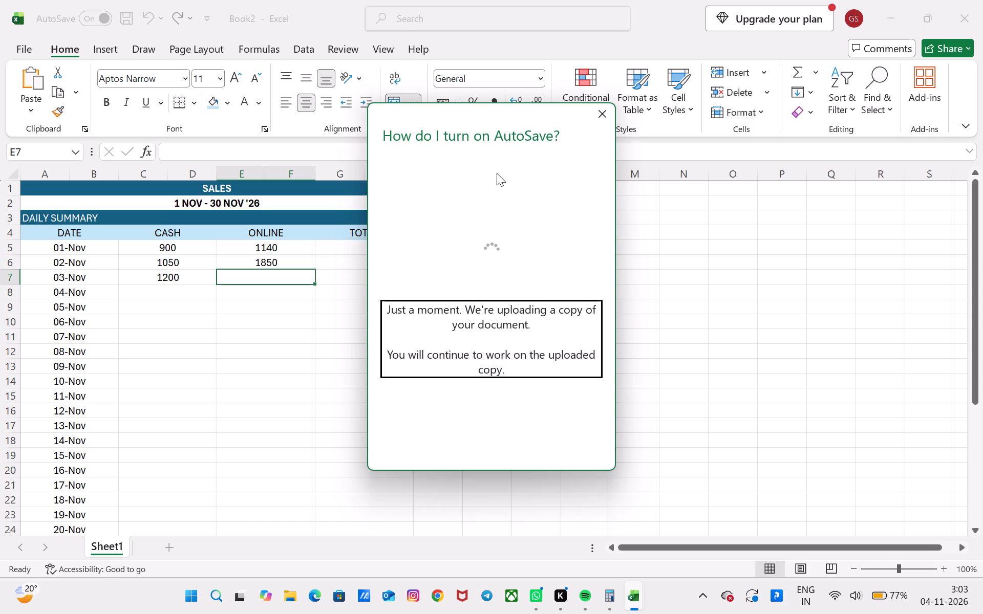
# Open the Save a Copy options for the sales workbook.
pyautogui.click(25, 46)
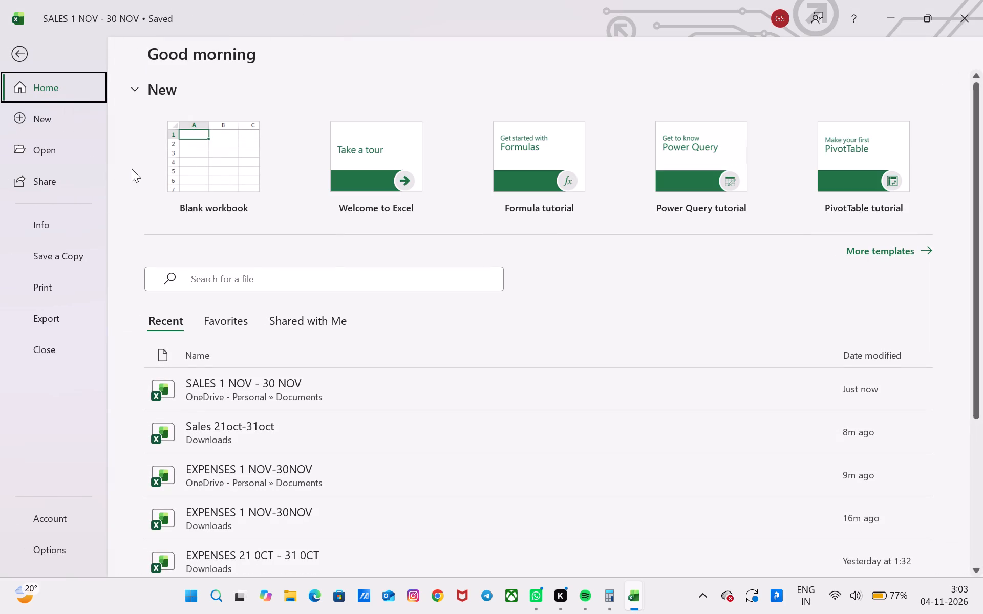
pyautogui.click(24, 252)
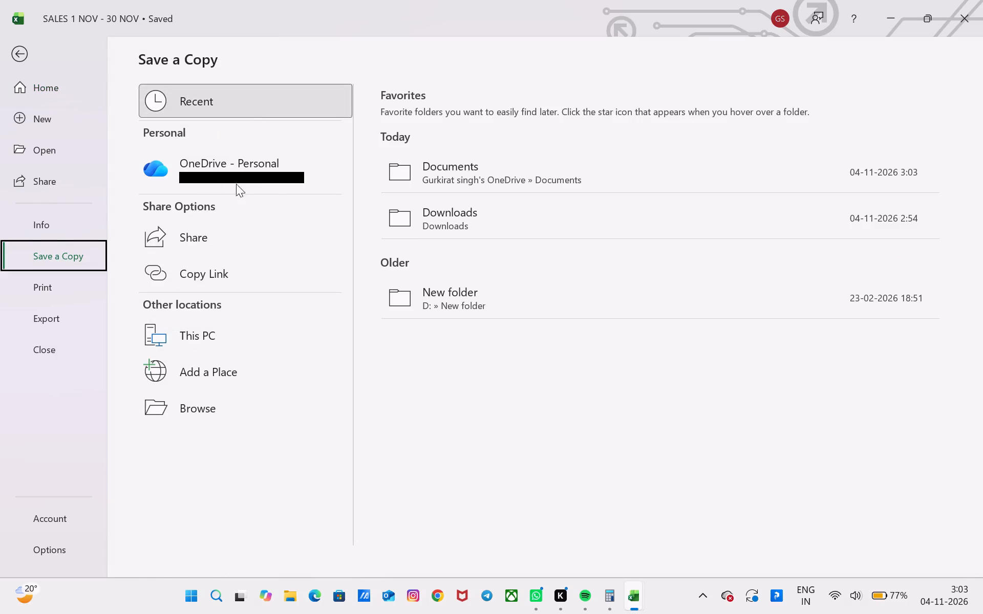
# Save a copy of the workbook in the Downloads folder as SALES 1 NOV - 30 NOV, in Excel Workbook format.
pyautogui.click(431, 221)
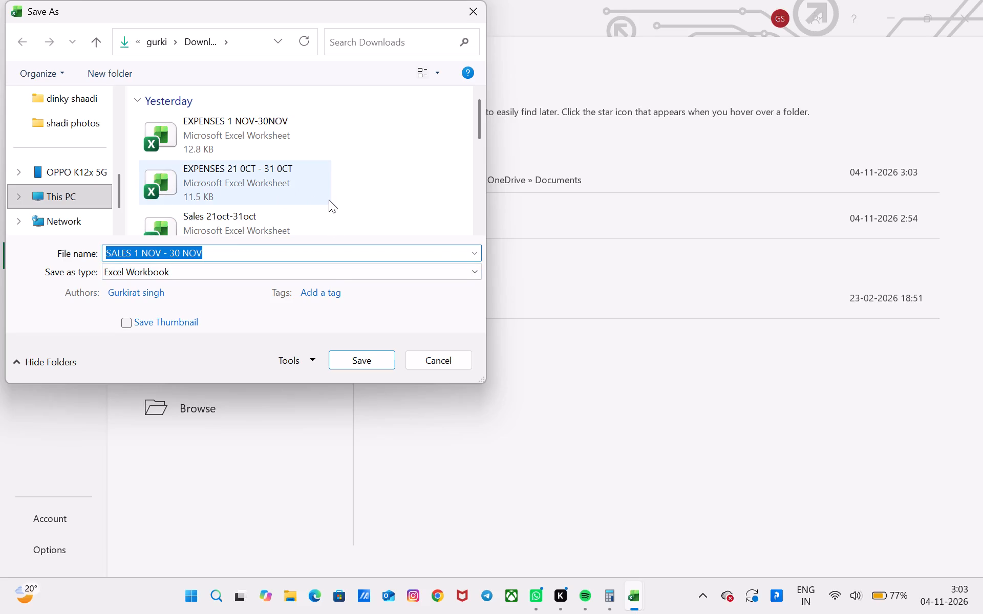
pyautogui.click(347, 357)
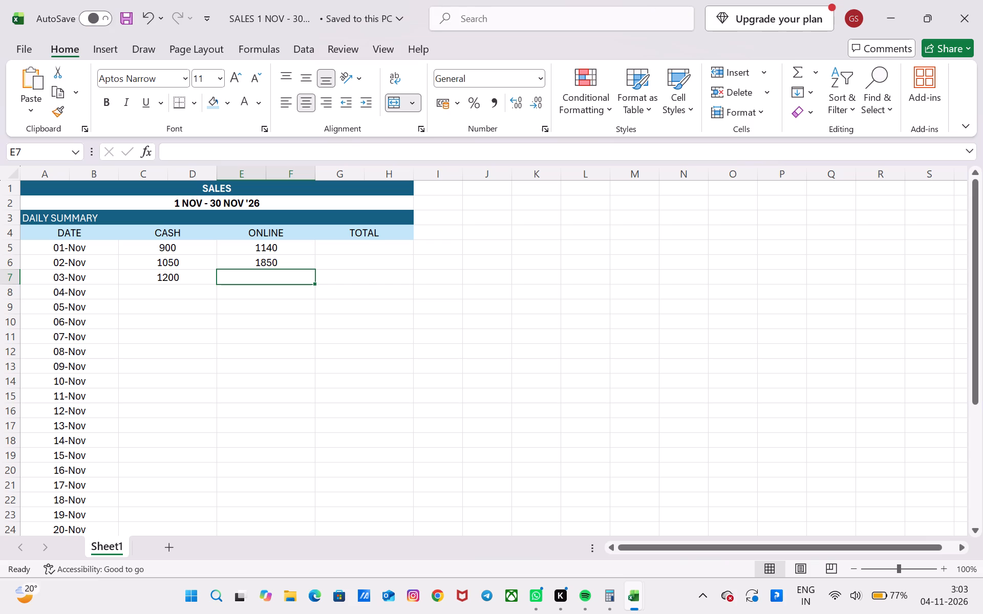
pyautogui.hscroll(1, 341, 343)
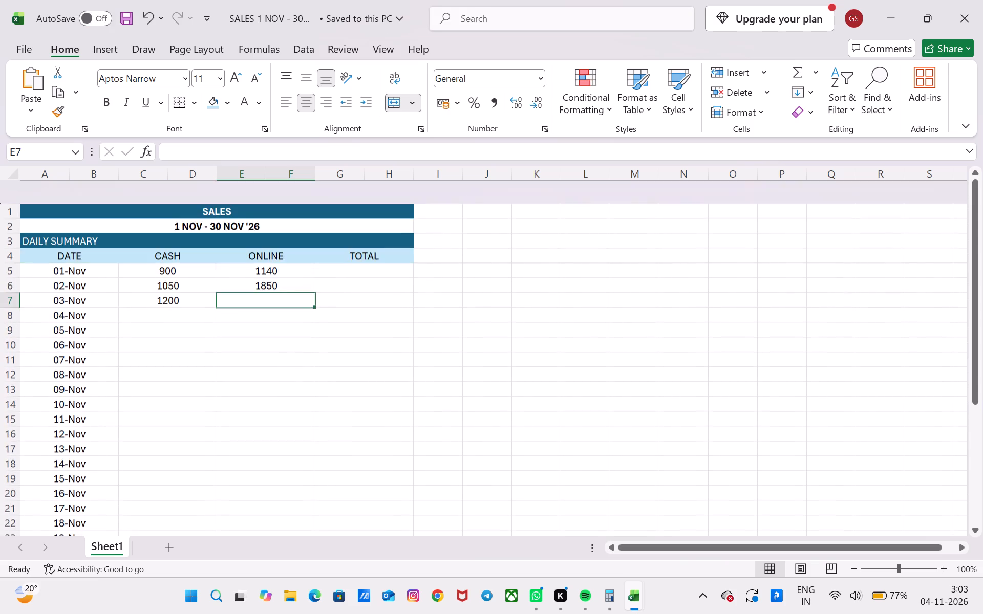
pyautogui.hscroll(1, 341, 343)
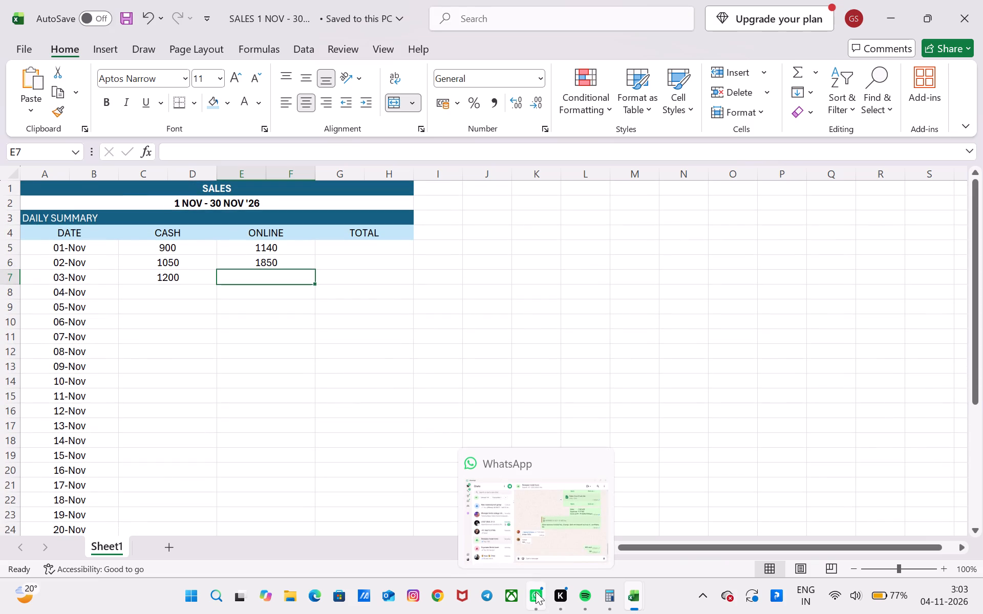
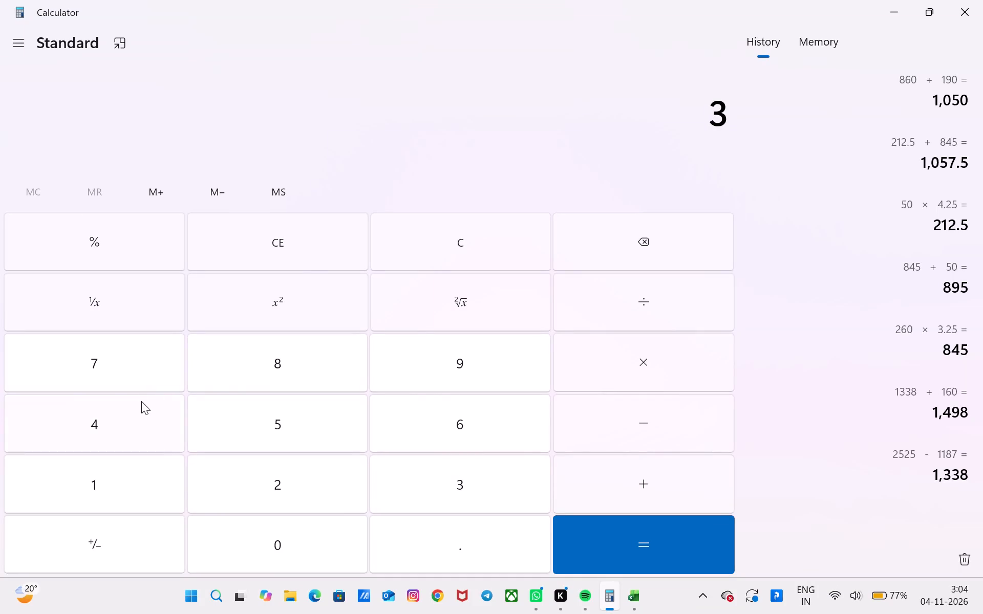
# Calculate the sum of 340 and 190 in the calculator.
pyautogui.click(126, 424)
pyautogui.click(246, 541)
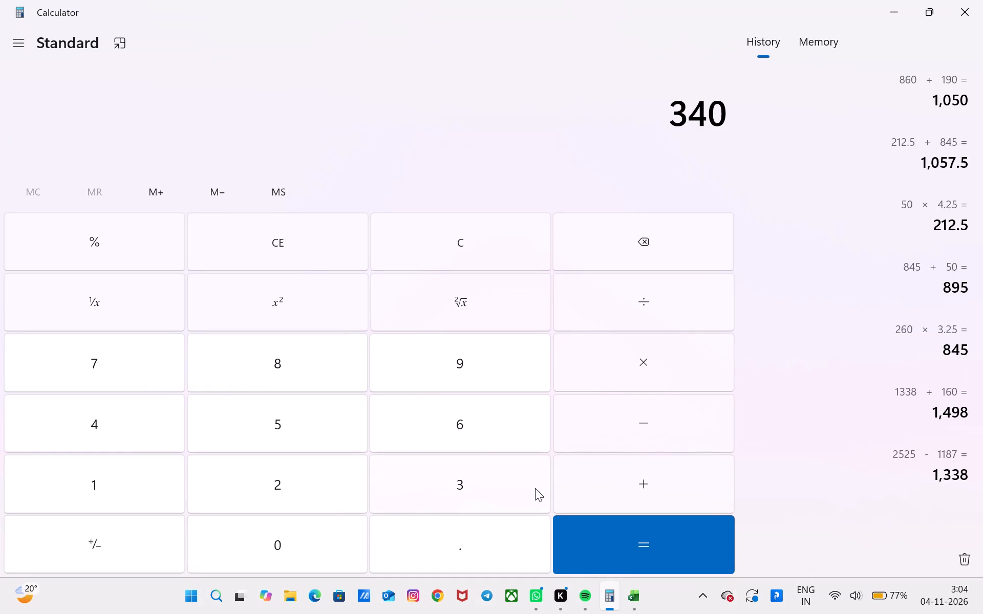
pyautogui.click(578, 484)
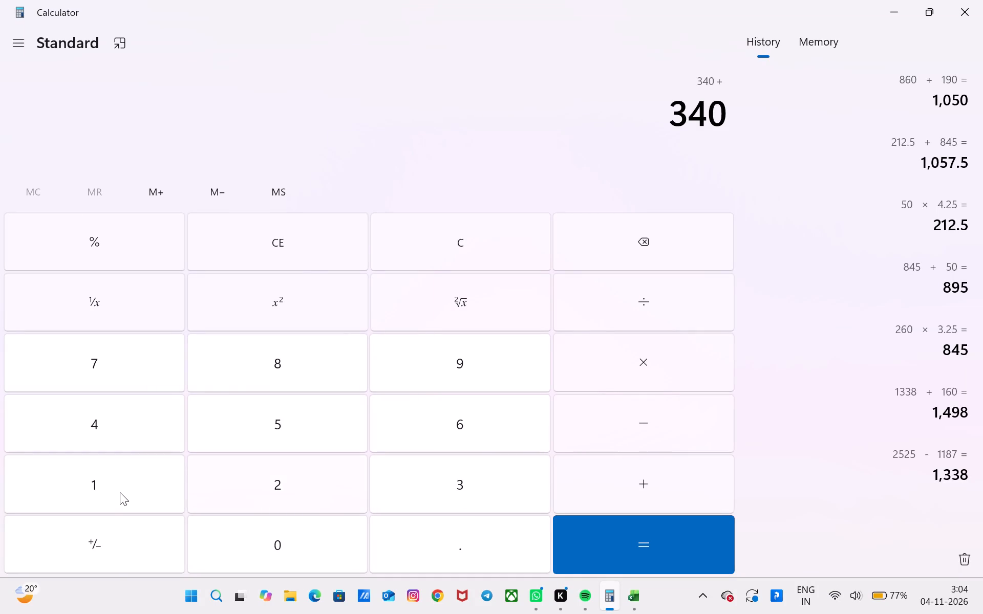
pyautogui.click(114, 493)
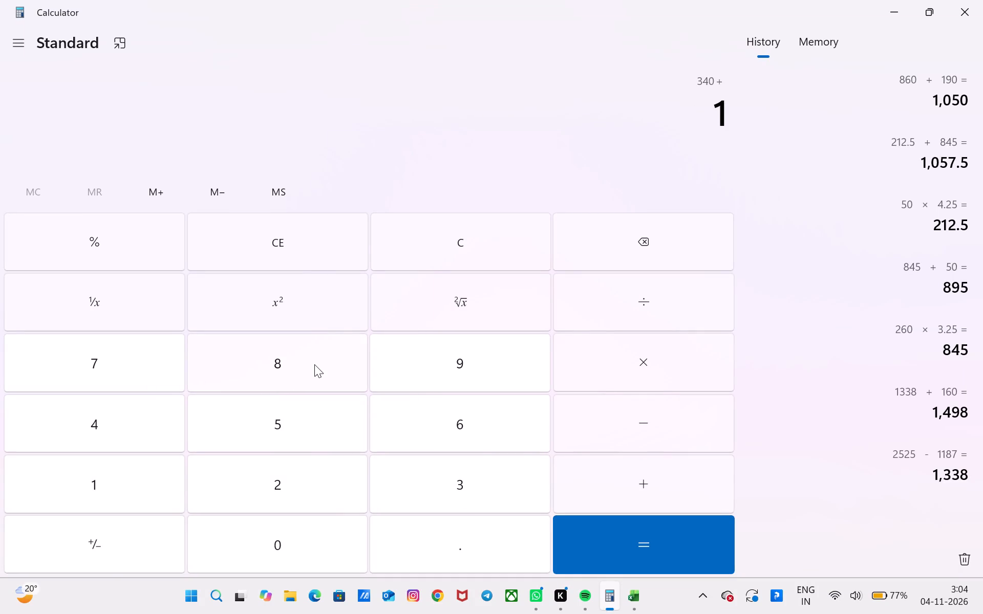
pyautogui.click(314, 364)
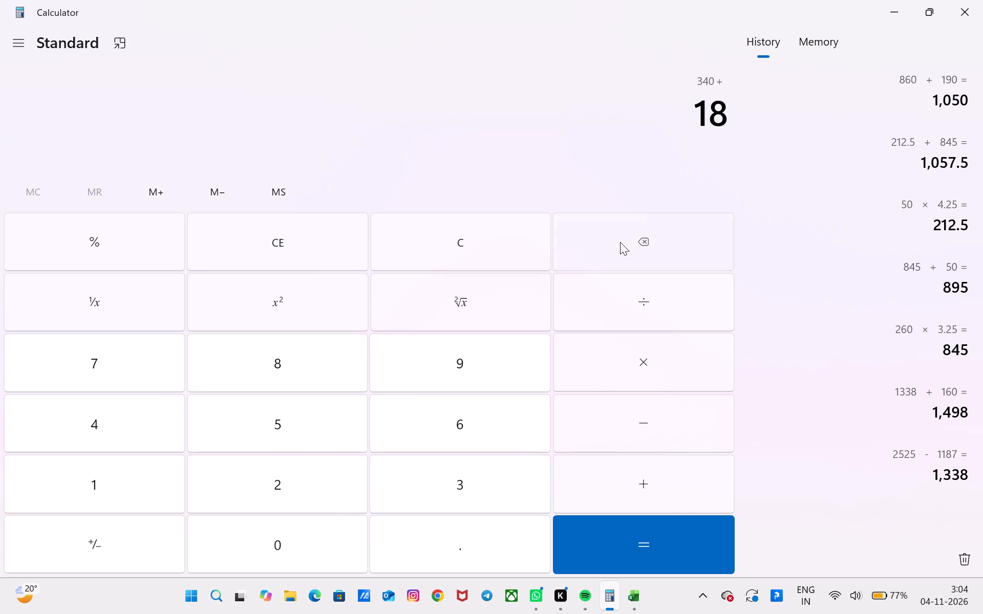
pyautogui.click(620, 242)
pyautogui.click(475, 357)
# In Calculator, continue the running sum from 340 by adding 190, 90, 180 and 320.
pyautogui.click(282, 538)
pyautogui.click(643, 473)
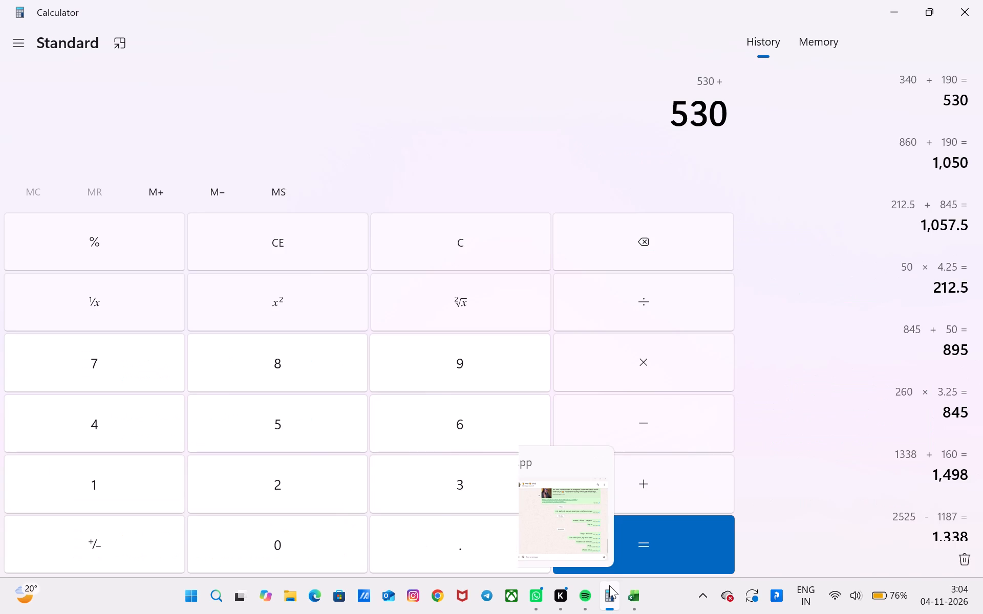
pyautogui.click(639, 475)
pyautogui.click(604, 486)
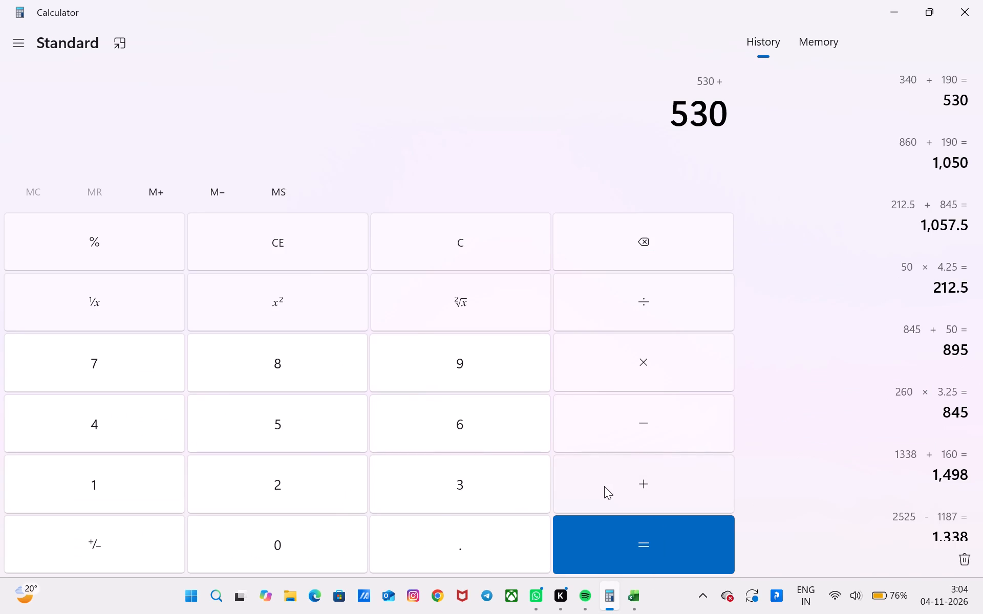
pyautogui.click(494, 355)
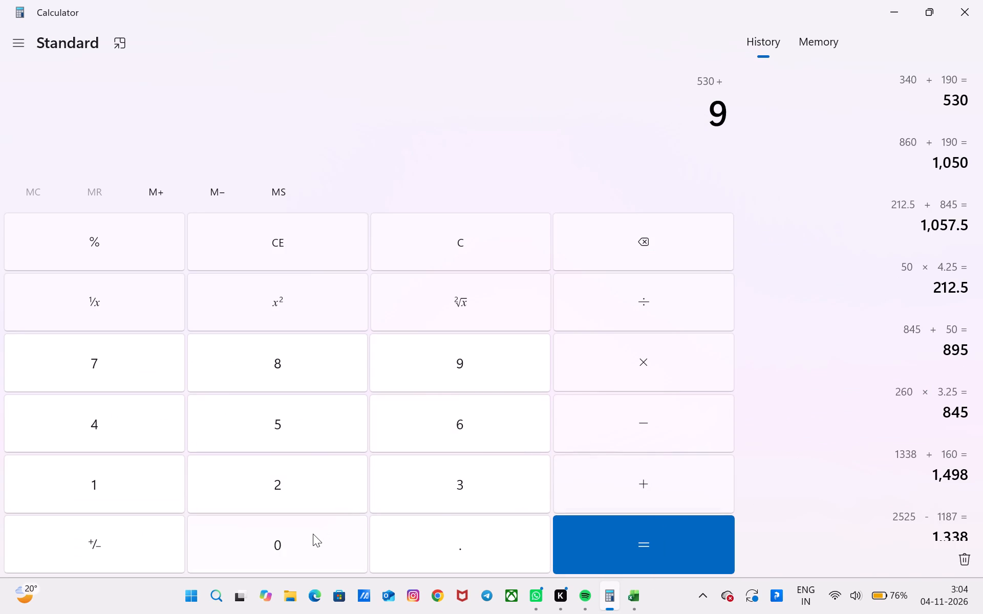
pyautogui.click(313, 534)
pyautogui.click(576, 500)
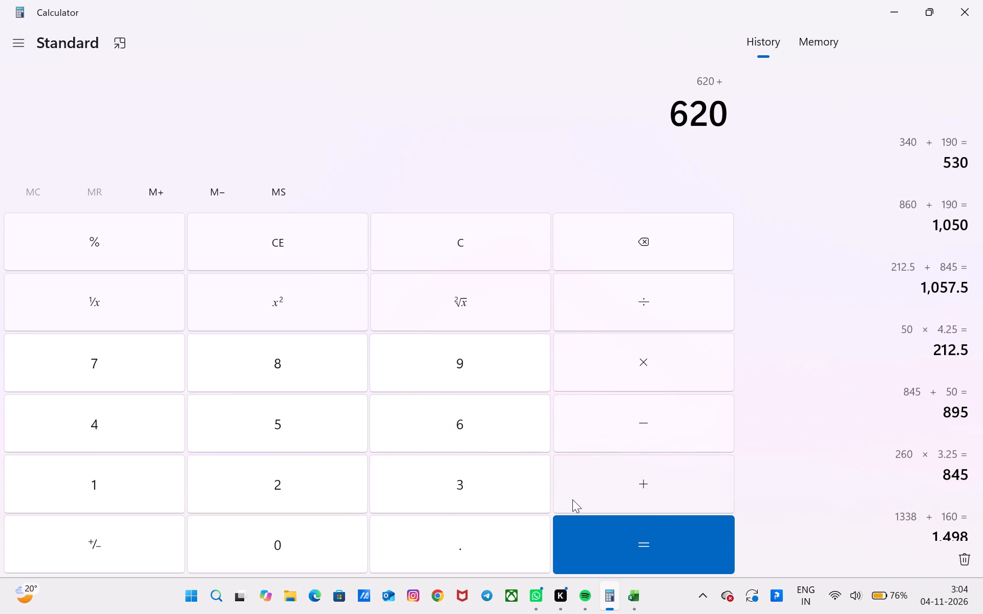
pyautogui.click(105, 477)
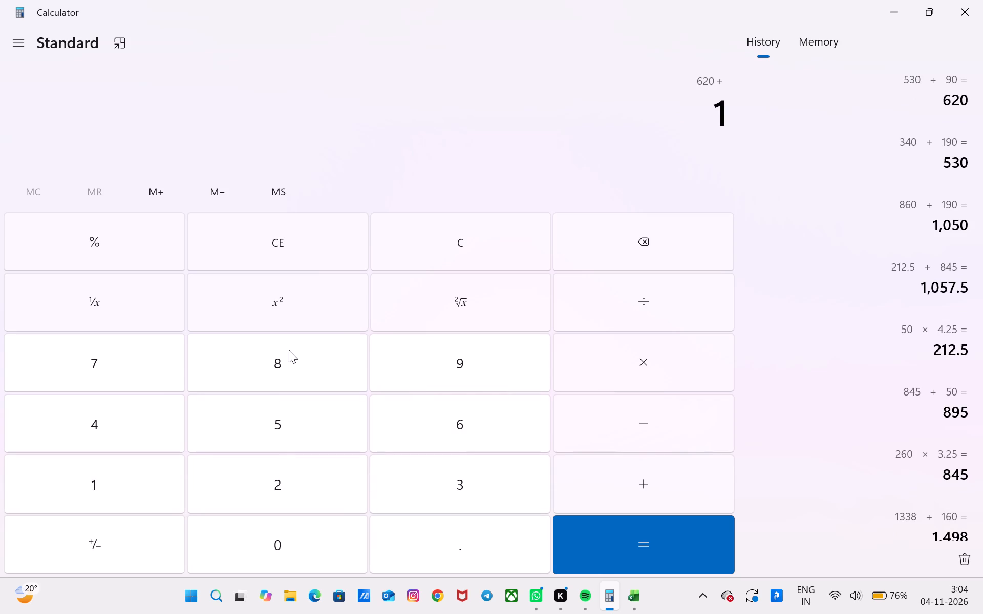
pyautogui.click(289, 350)
pyautogui.click(264, 529)
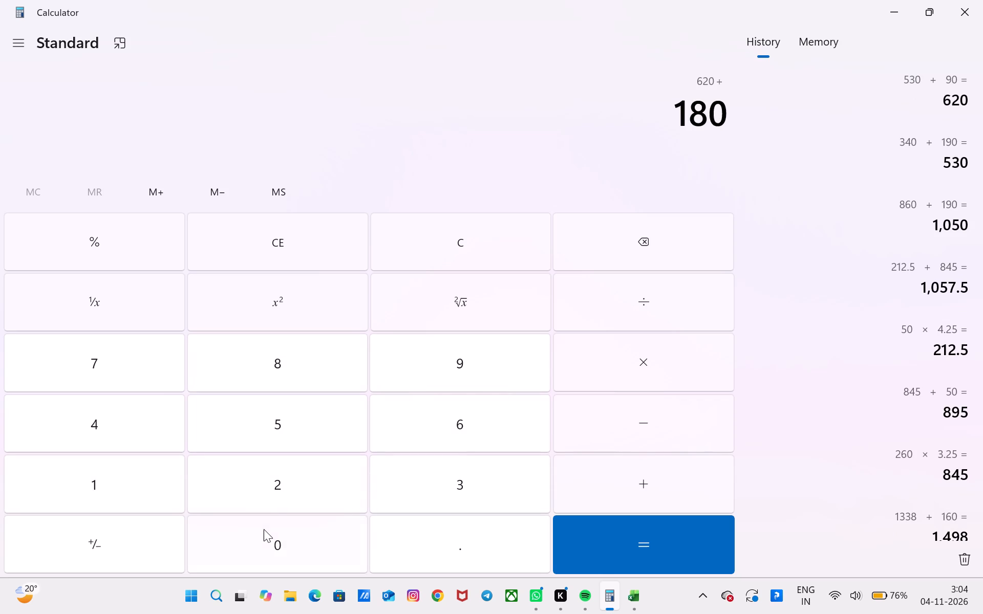
pyautogui.click(582, 492)
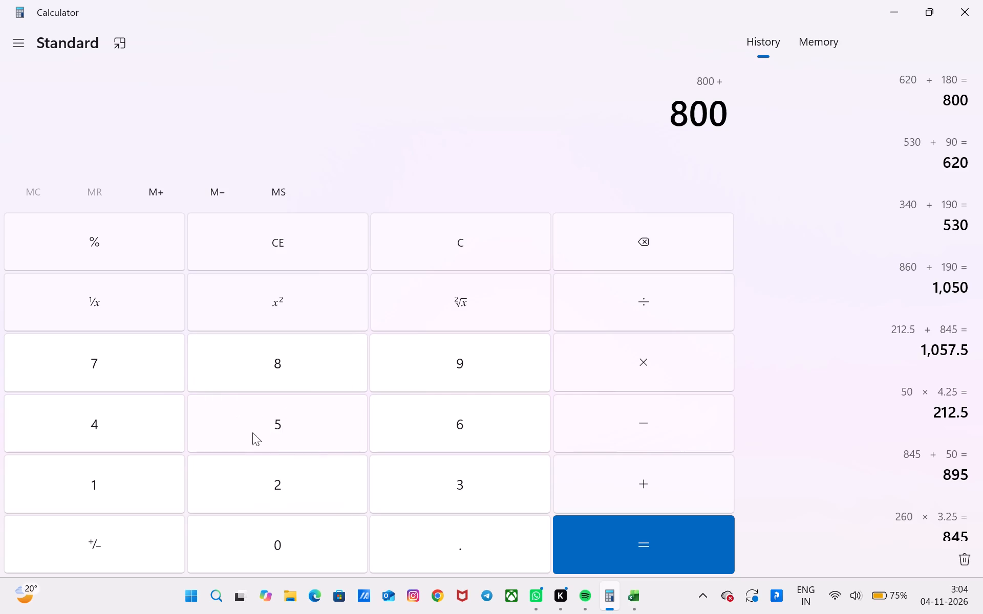
pyautogui.click(409, 473)
pyautogui.click(301, 480)
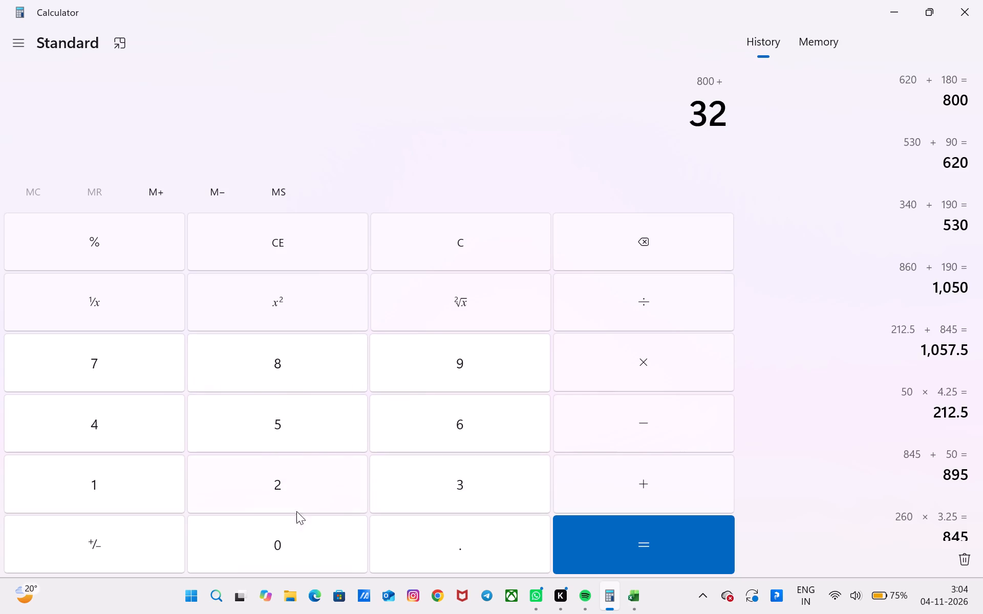
pyautogui.click(291, 538)
pyautogui.click(619, 475)
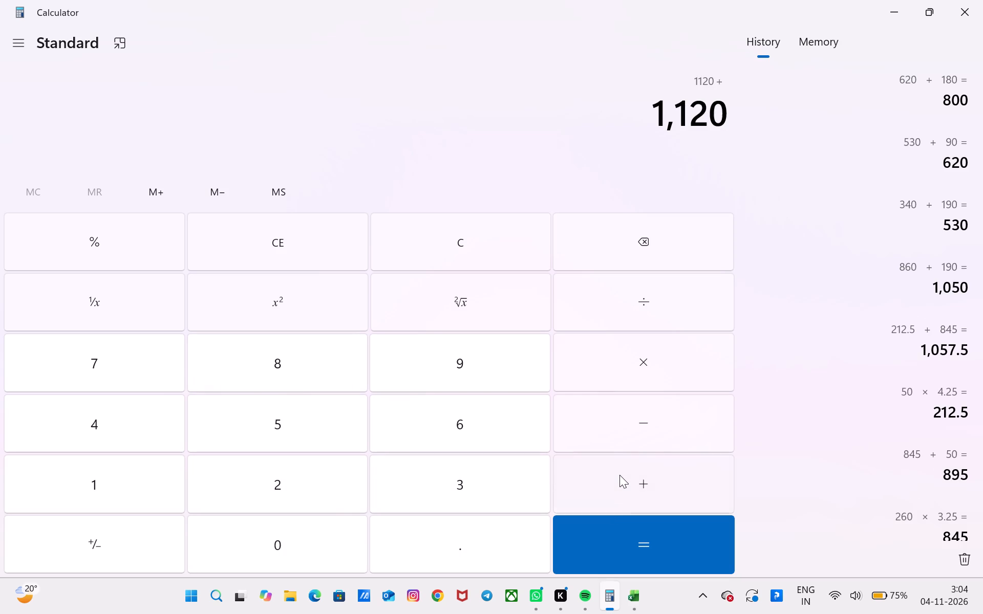
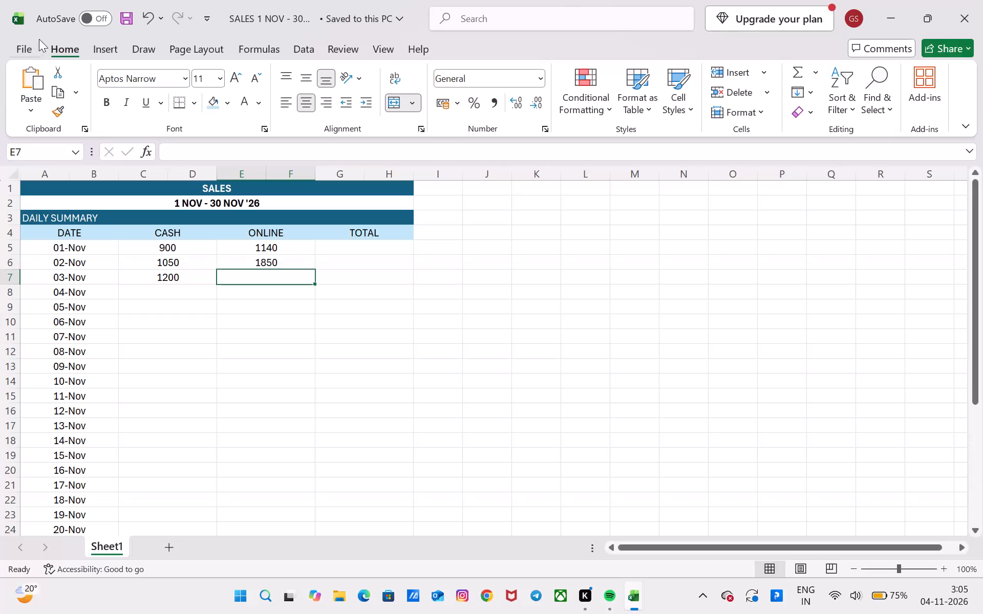
# Turn on AutoSave for the sales workbook by uploading it to OneDrive - Personal.
pyautogui.click(82, 13)
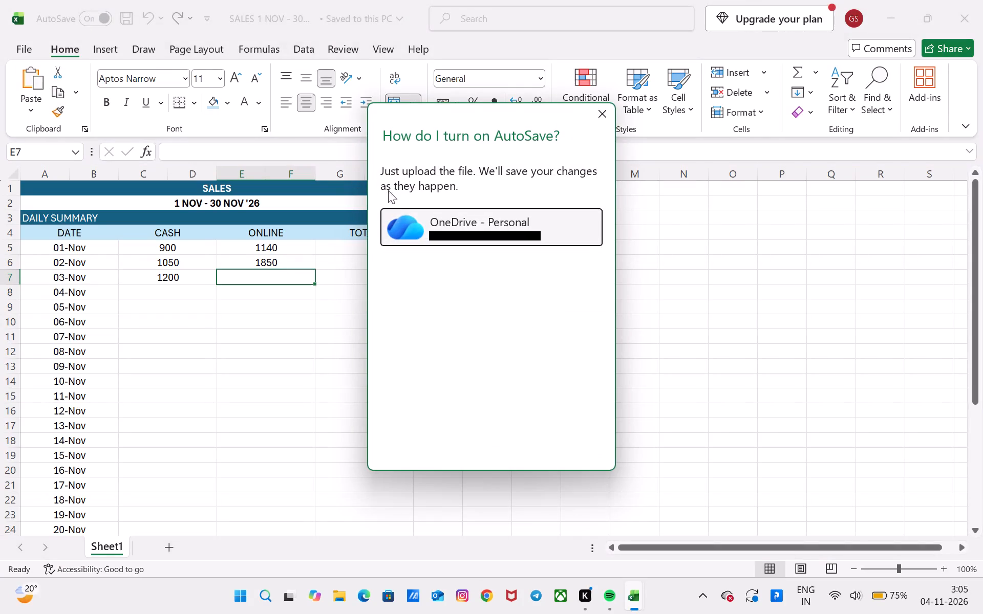
pyautogui.click(393, 213)
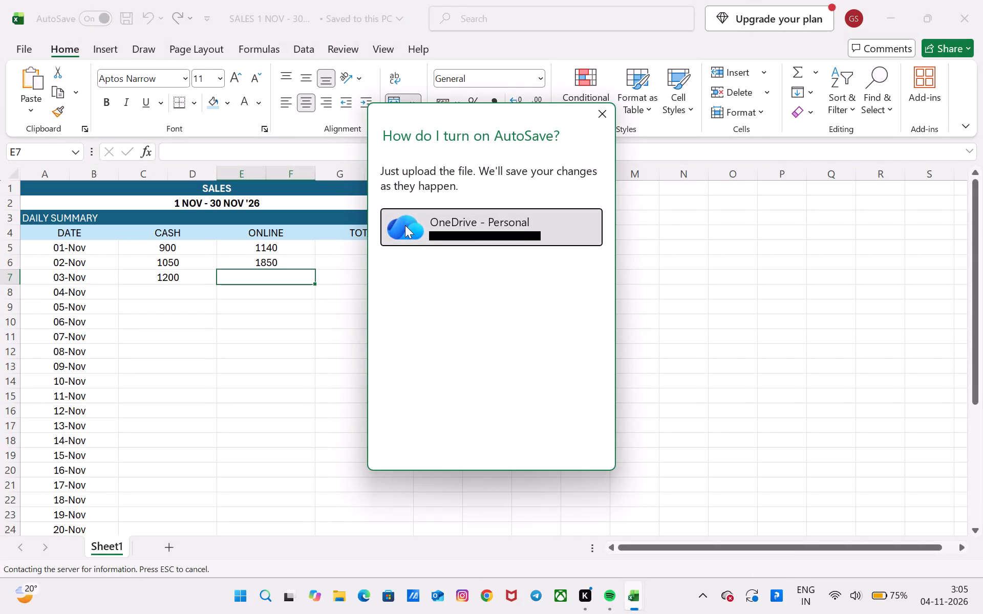
pyautogui.click(405, 225)
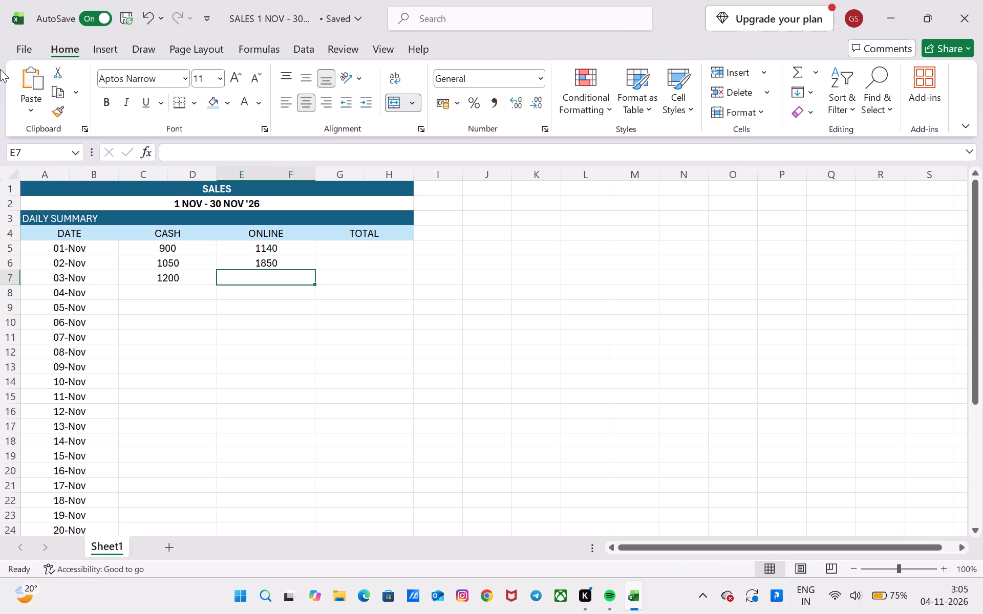
# Look through the recent workbooks list and close the SALES 1 NOV - 30 NOV workbook.
pyautogui.click(25, 46)
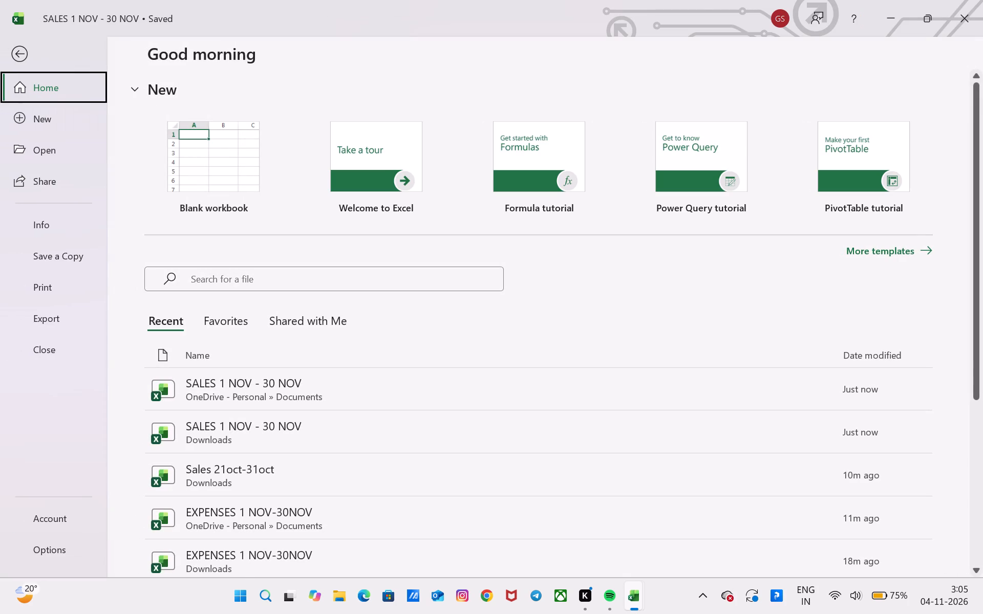
pyautogui.scroll(-1, 535, 360)
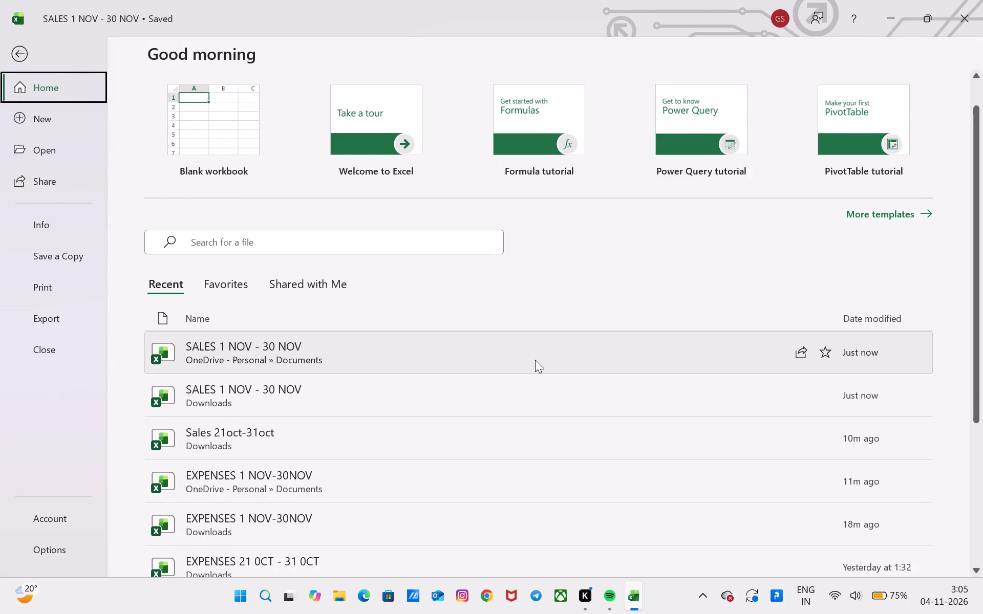
pyautogui.scroll(-3, 535, 360)
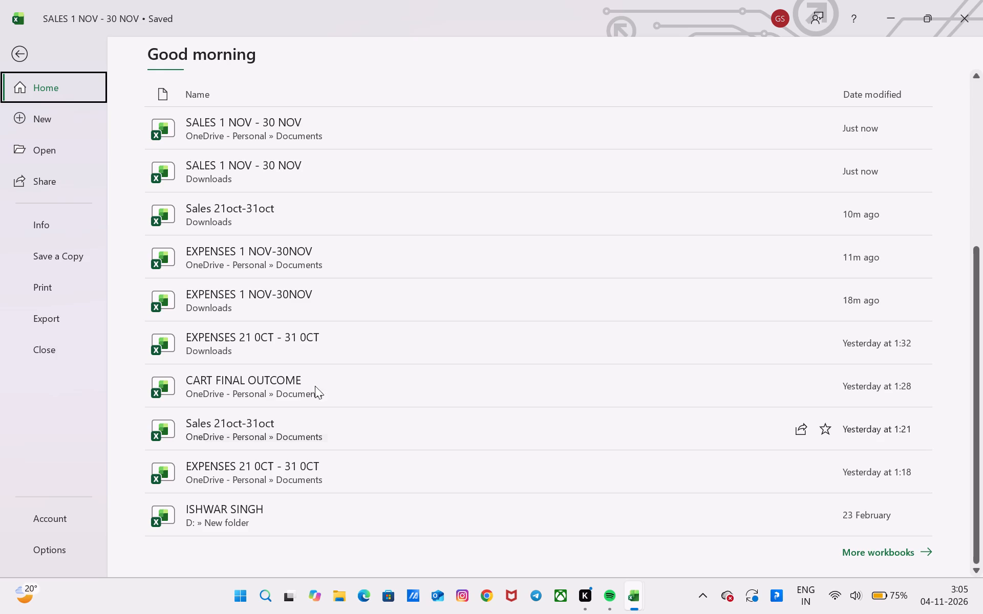
pyautogui.scroll(5, 433, 249)
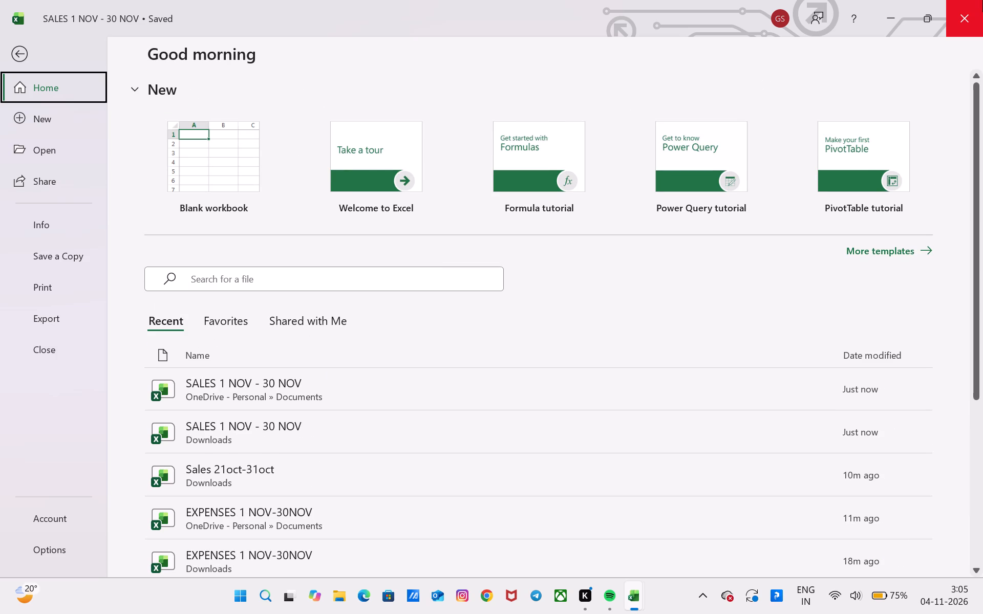
pyautogui.click(982, 0)
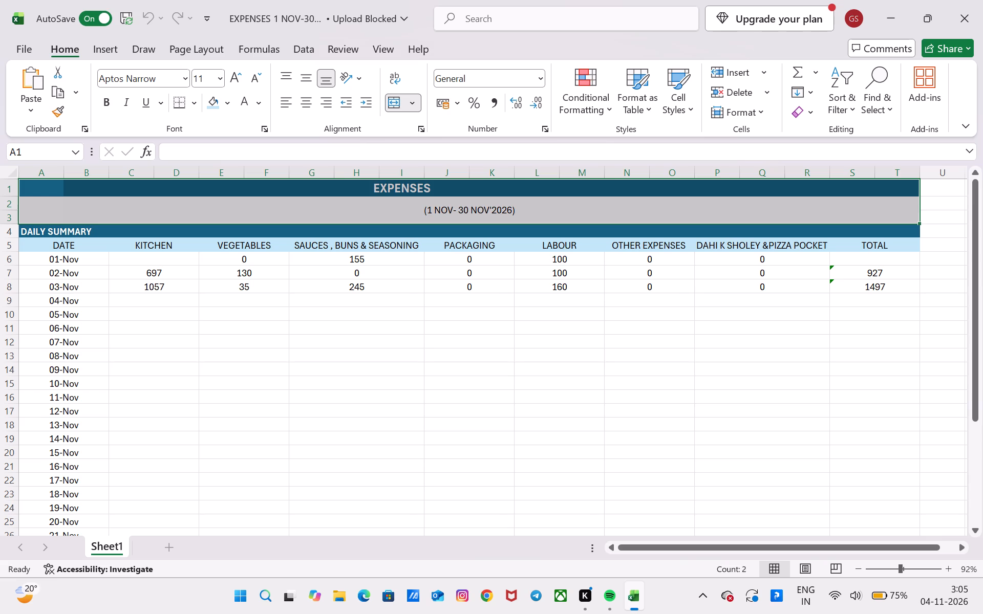
# Open the SALES 1 NOV - 30 NOV workbook stored in OneDrive Documents from the recent files.
pyautogui.click(23, 51)
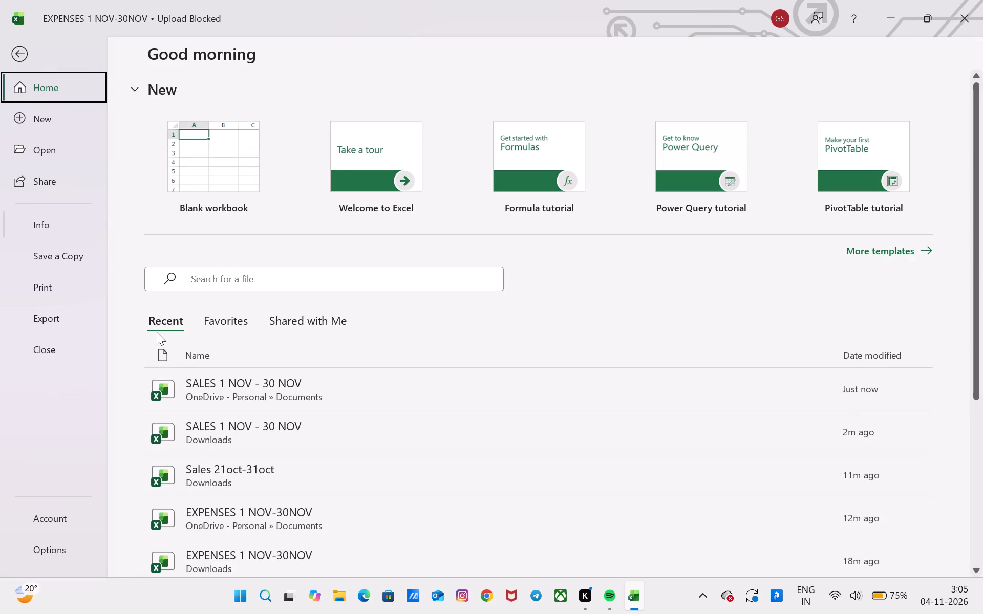
pyautogui.click(285, 391)
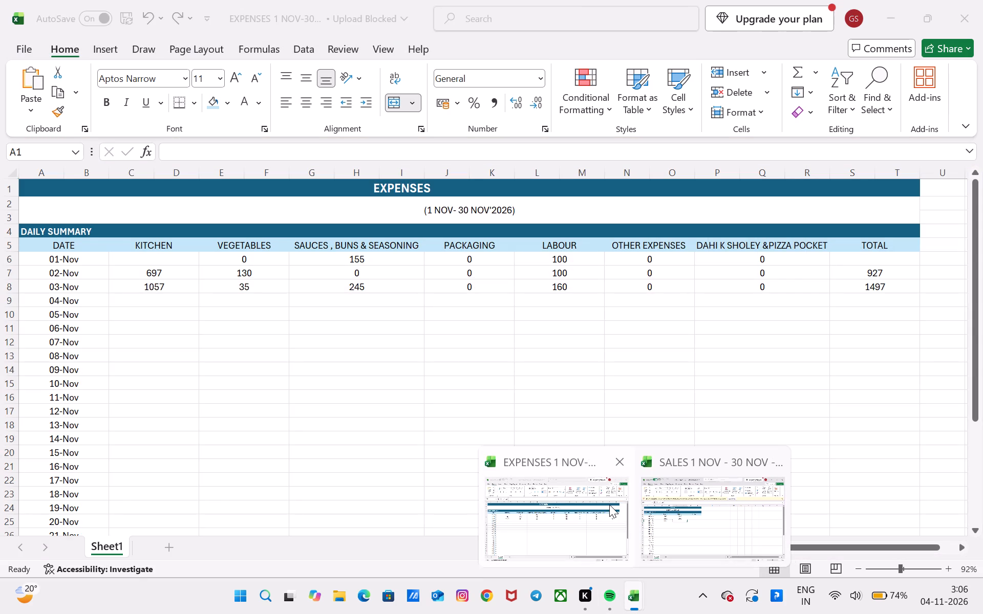
# Bring the EXPENSES 1 NOV-30NOV workbook to the front.
pyautogui.click(609, 505)
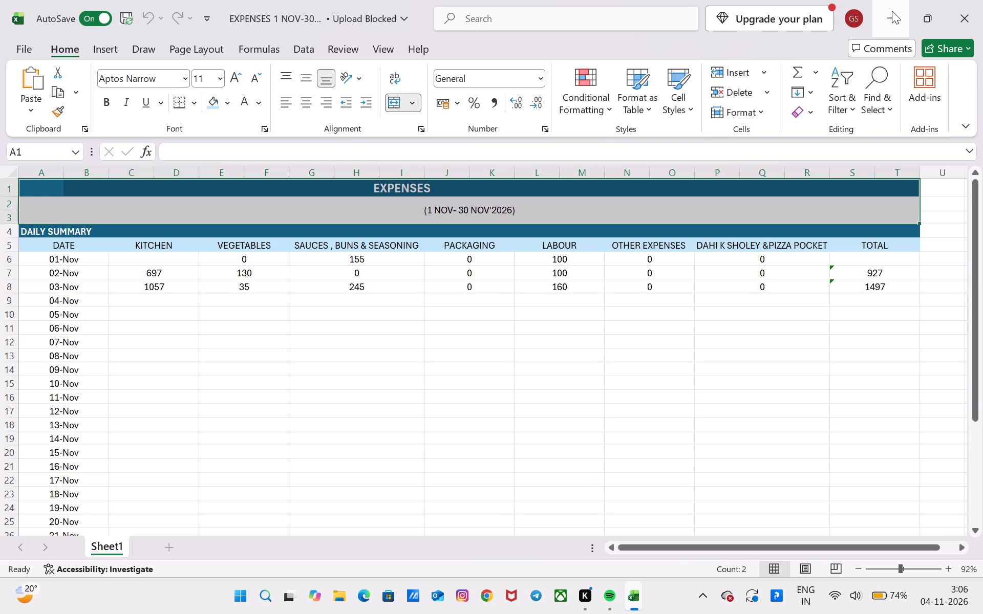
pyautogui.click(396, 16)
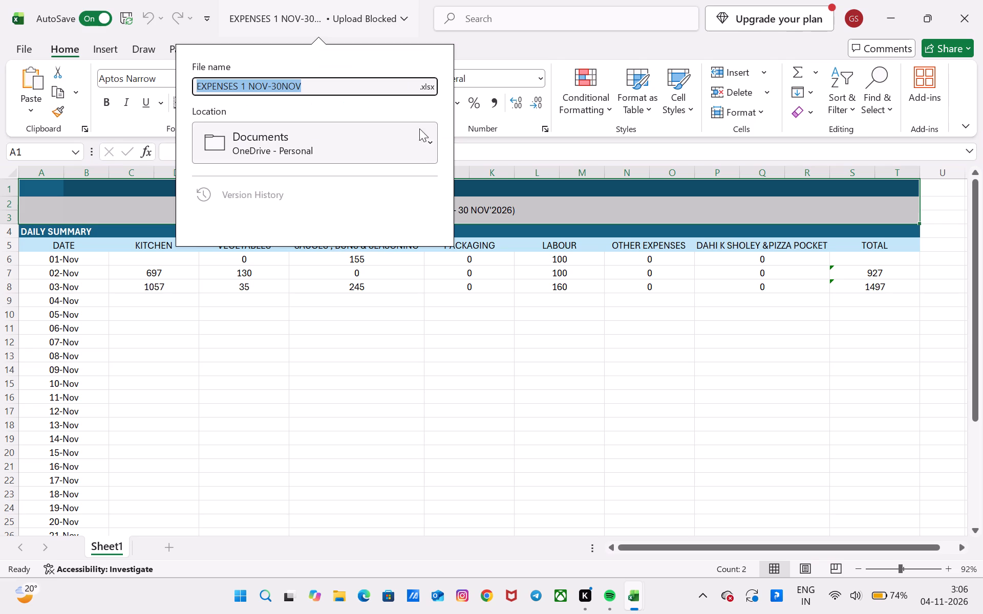